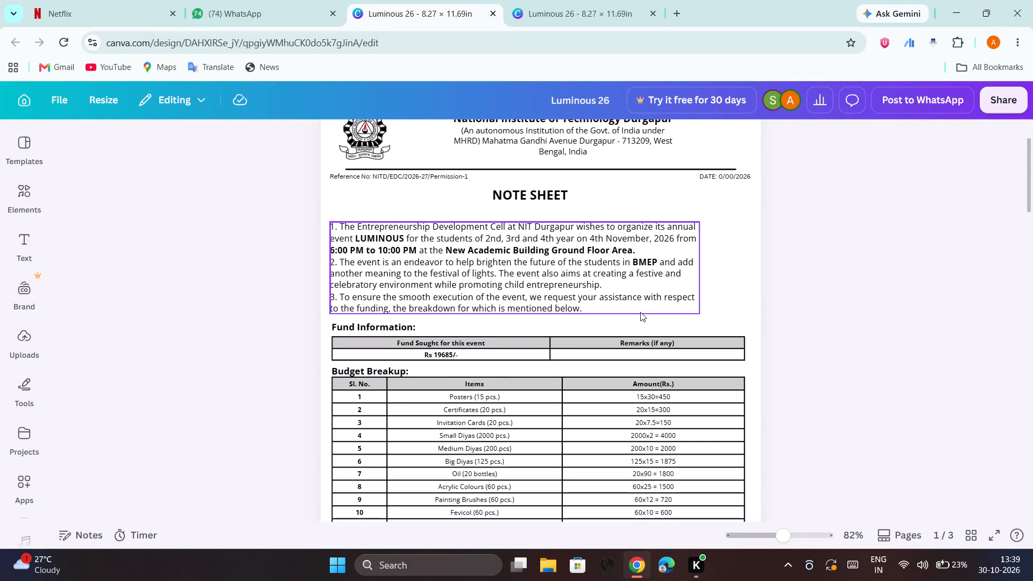
Look through all three pages of the Luminous 26 document, including the note sheet, fund request letter and venue permission letter.
{"action": "scroll", "coordinate": [577, 345], "scroll_direction": "down", "scroll_amount": 2}
{"action": "scroll", "coordinate": [577, 345], "scroll_direction": "up", "scroll_amount": 1}
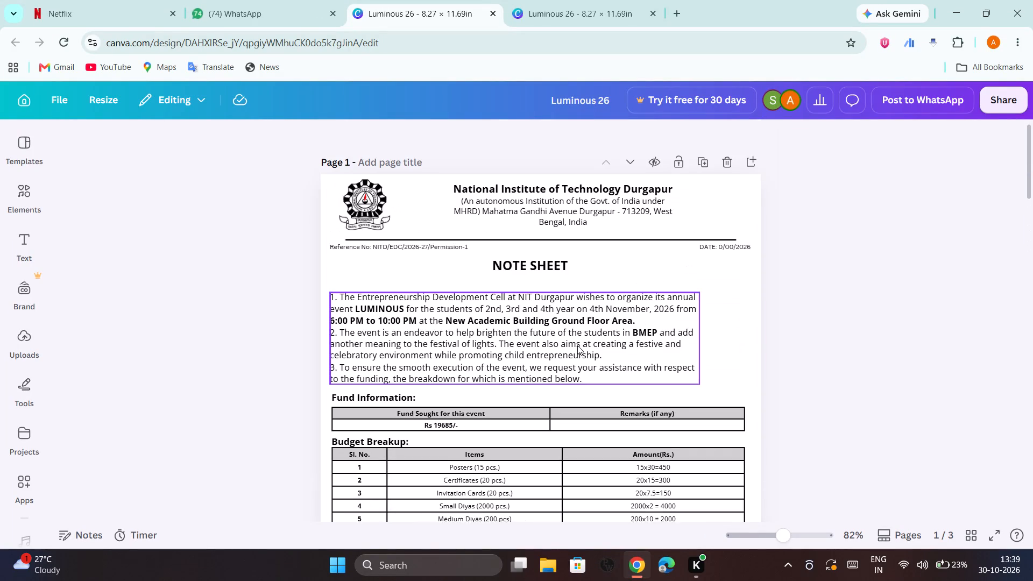
{"action": "scroll", "coordinate": [577, 345], "scroll_direction": "up", "scroll_amount": 1}
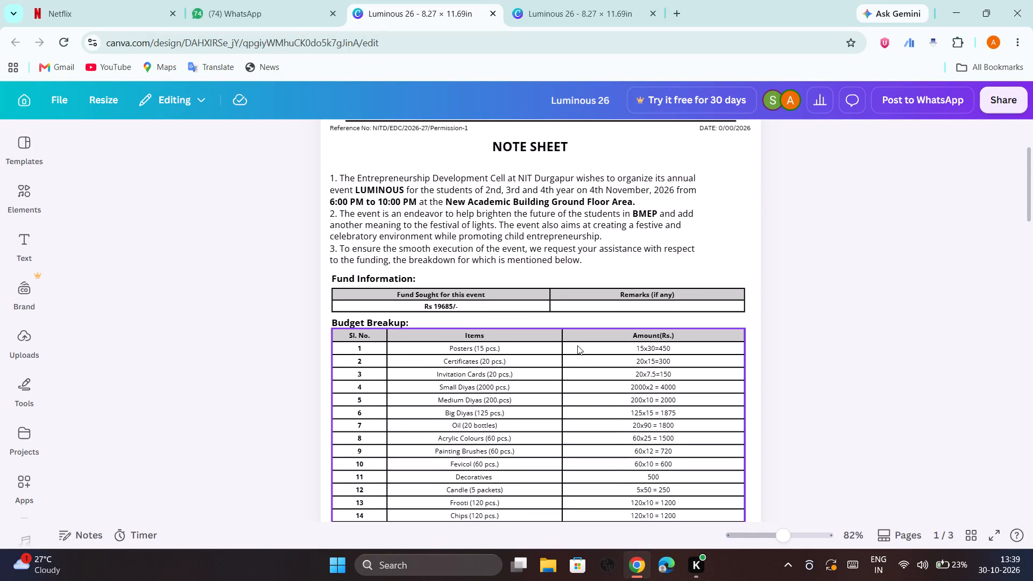
{"action": "scroll", "coordinate": [577, 345], "scroll_direction": "up", "scroll_amount": 4}
{"action": "scroll", "coordinate": [577, 345], "scroll_direction": "down", "scroll_amount": 3}
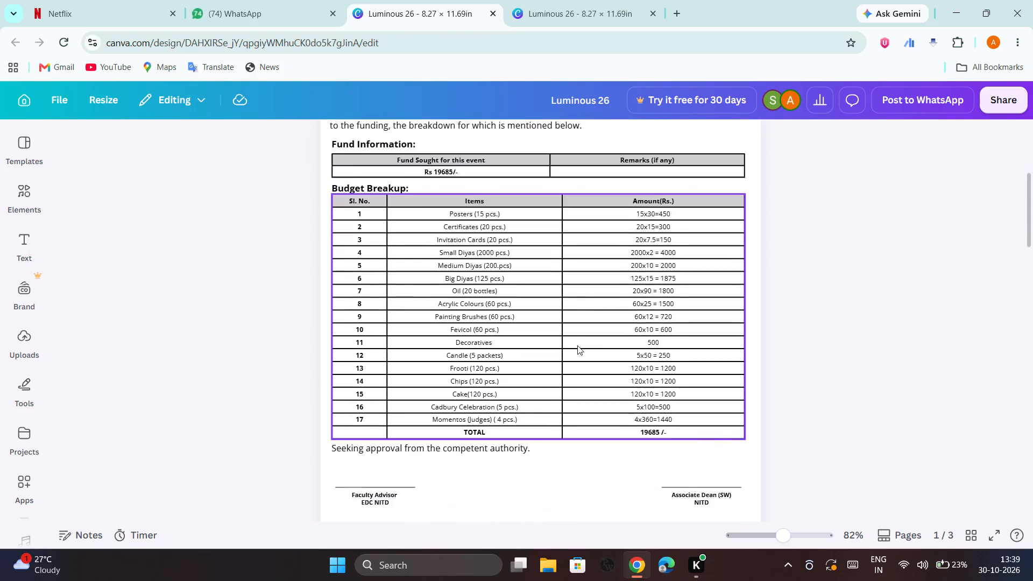
{"action": "scroll", "coordinate": [577, 345], "scroll_direction": "down", "scroll_amount": 6}
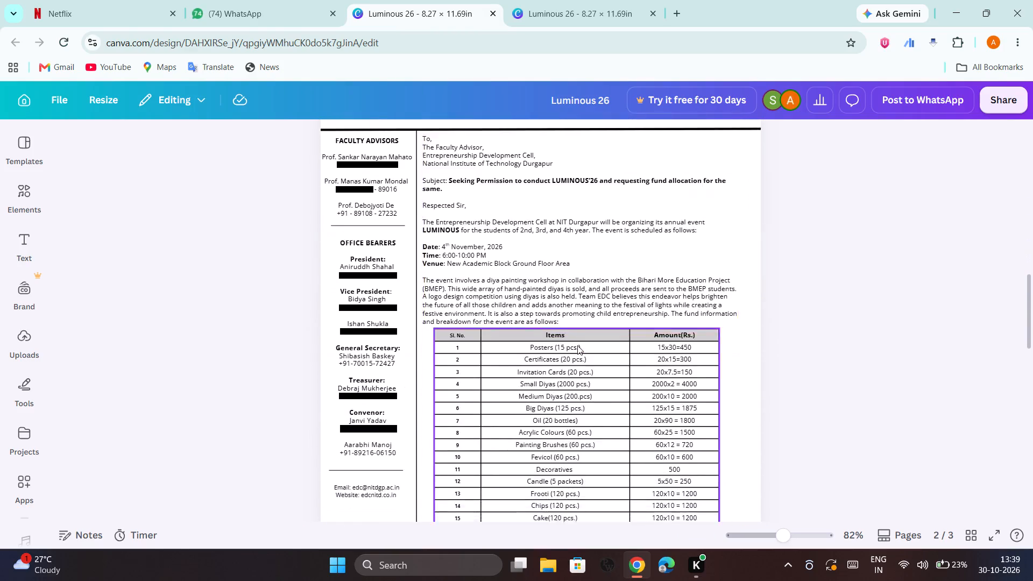
{"action": "scroll", "coordinate": [577, 345], "scroll_direction": "down", "scroll_amount": 4}
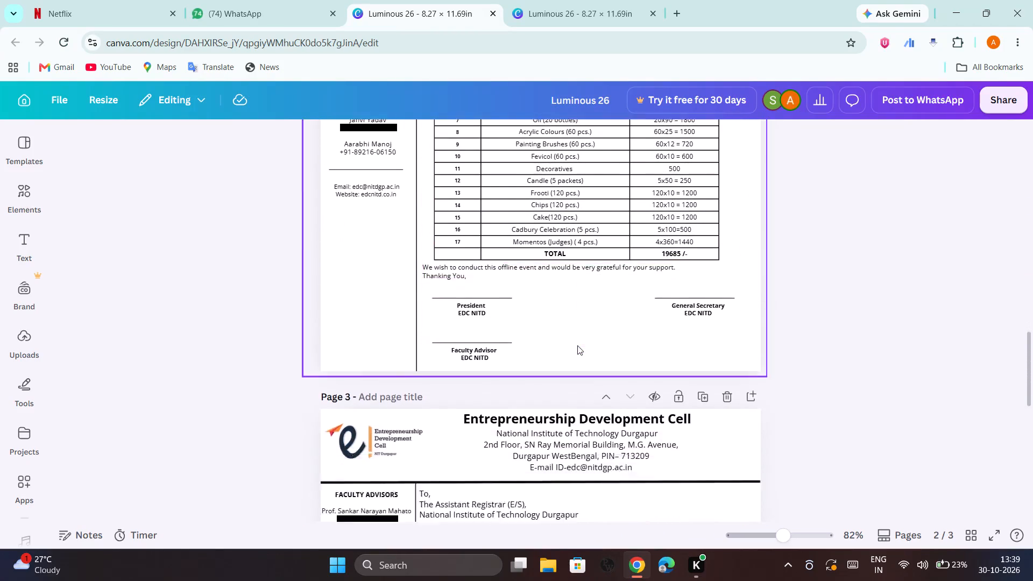
{"action": "scroll", "coordinate": [577, 345], "scroll_direction": "down", "scroll_amount": 3}
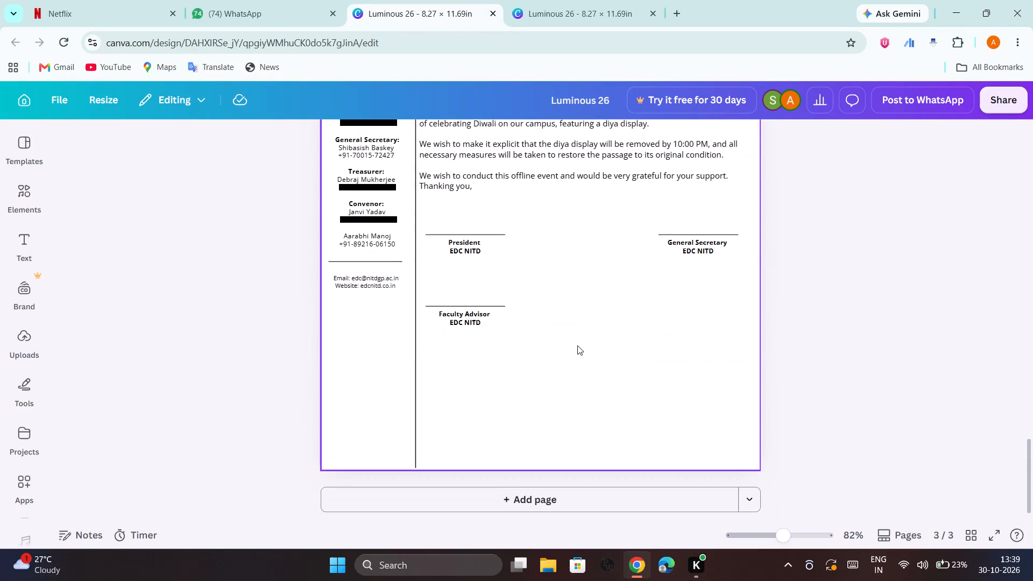
{"action": "scroll", "coordinate": [577, 345], "scroll_direction": "up", "scroll_amount": 4}
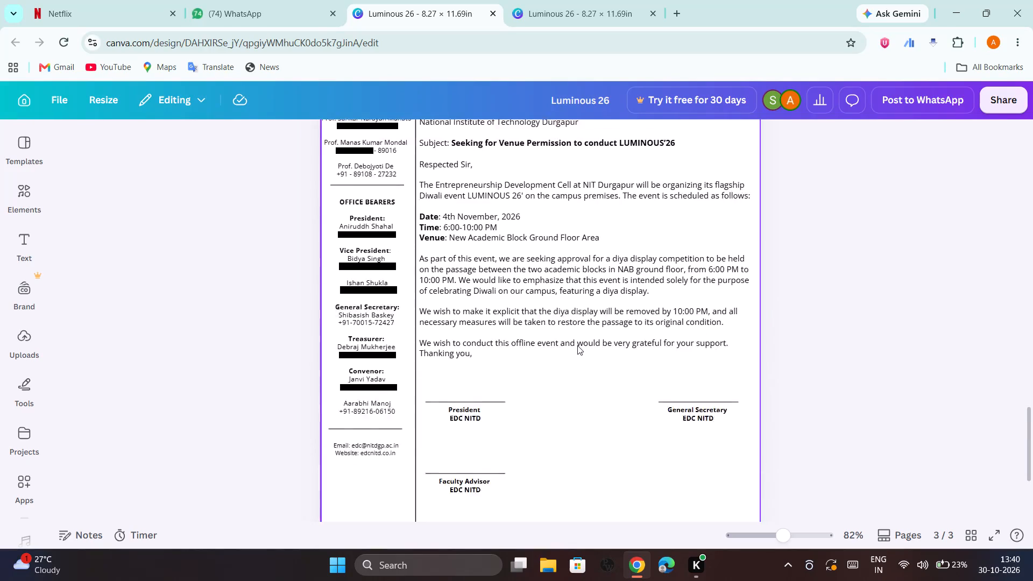
{"action": "scroll", "coordinate": [577, 345], "scroll_direction": "up", "scroll_amount": 12}
{"action": "scroll", "coordinate": [577, 345], "scroll_direction": "down", "scroll_amount": 1}
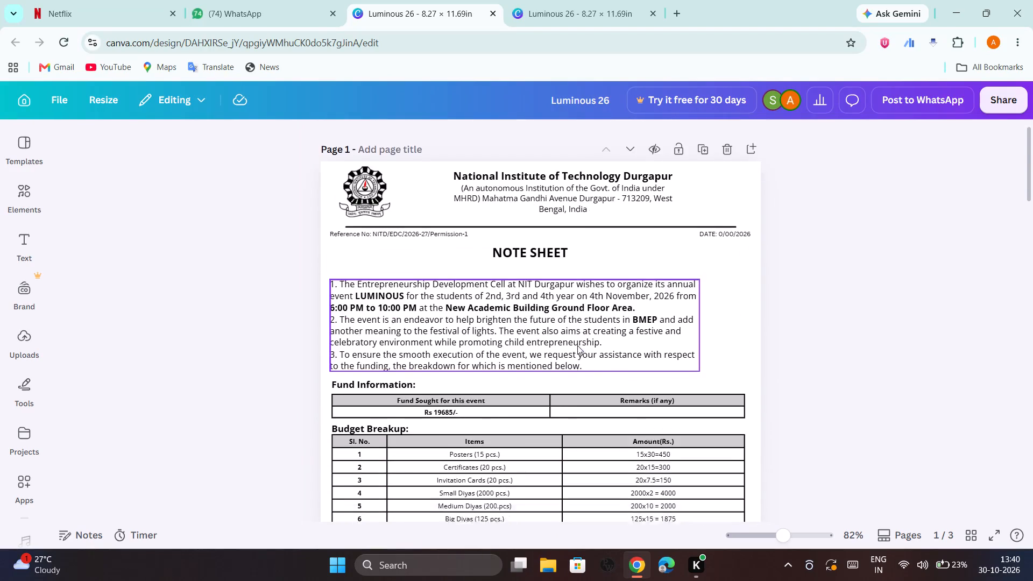
Append " /-" to the Posters amount in the Budget Breakup table on page 1.
{"action": "scroll", "coordinate": [577, 345], "scroll_direction": "down", "scroll_amount": 1}
{"action": "left_click", "coordinate": [678, 300]}
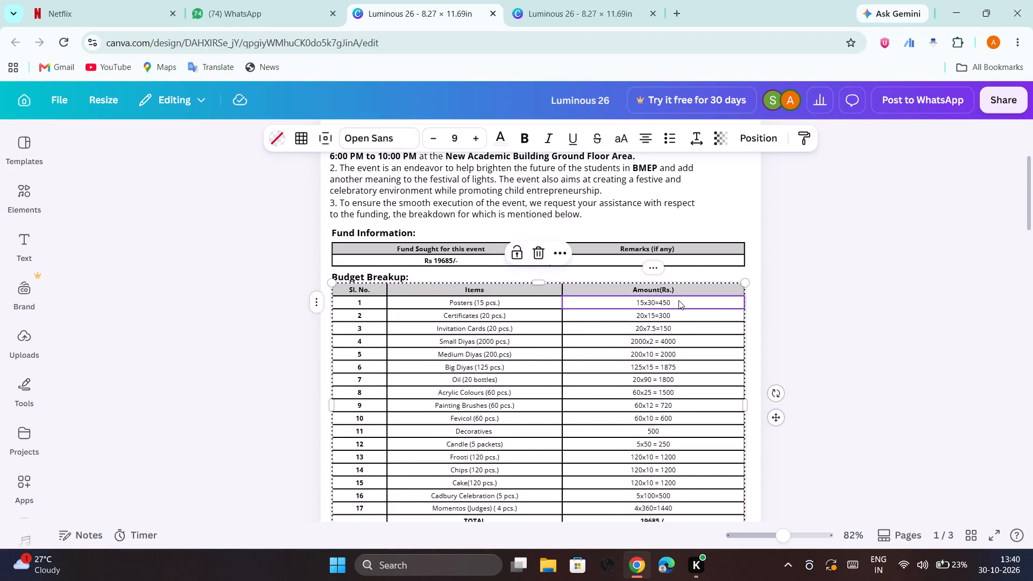
{"action": "left_click", "coordinate": [678, 300]}
{"action": "left_click", "coordinate": [678, 300]}
{"action": "left_click", "coordinate": [678, 300]}
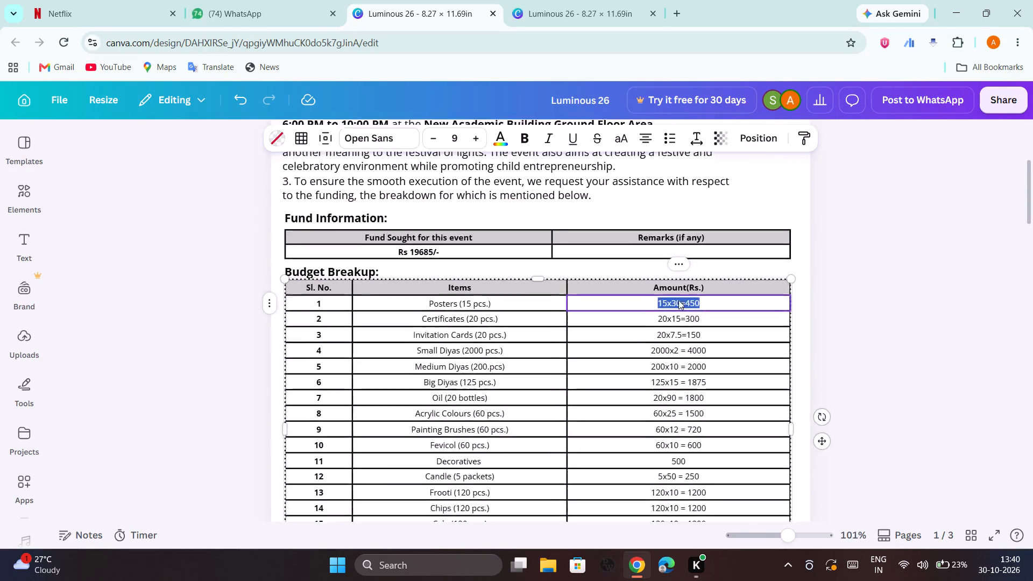
{"action": "left_click", "coordinate": [731, 306]}
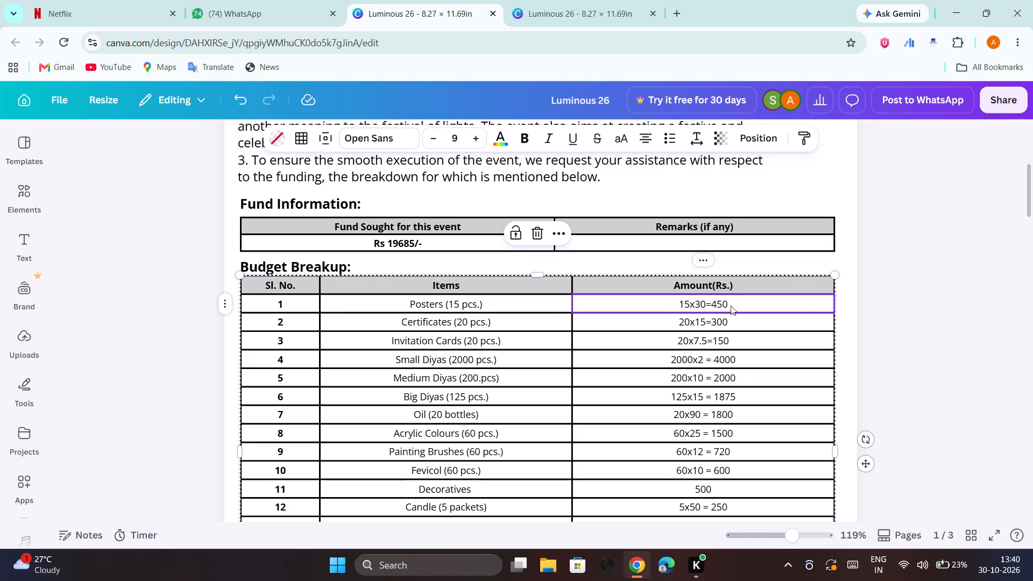
{"action": "left_click", "coordinate": [727, 301]}
{"action": "left_click", "coordinate": [727, 301]}
{"action": "double_click", "coordinate": [727, 301]}
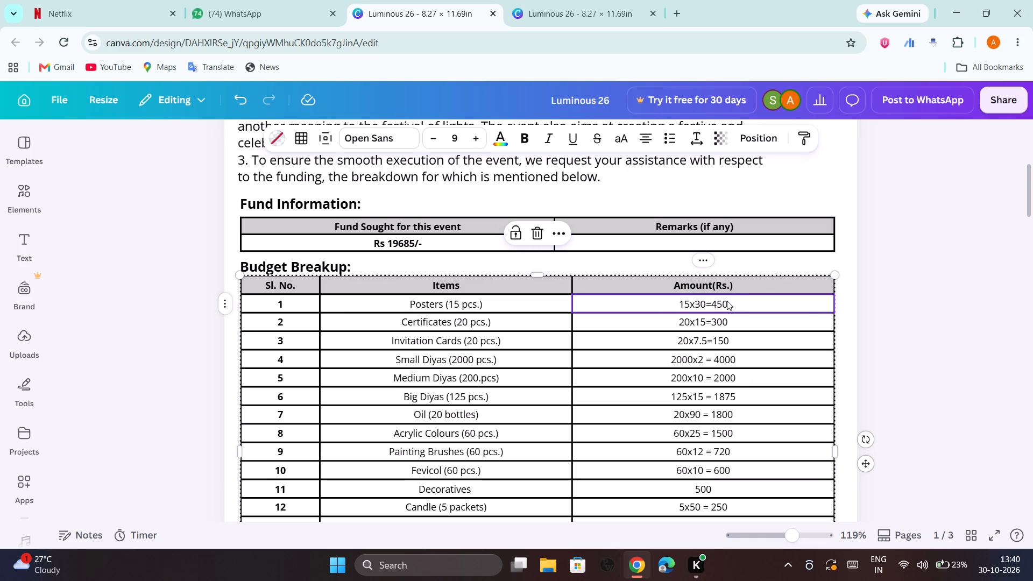
{"action": "double_click", "coordinate": [729, 305]}
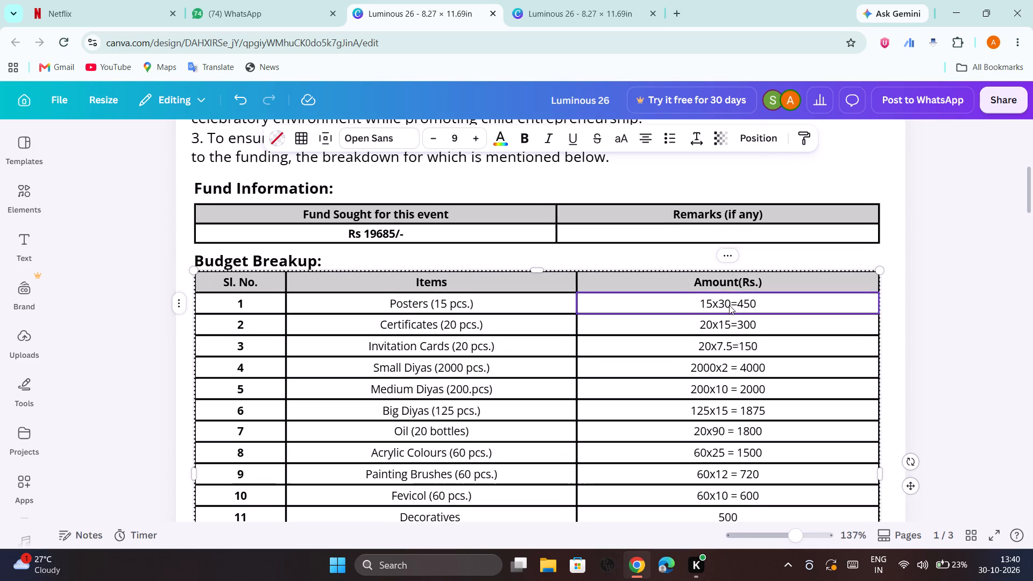
{"action": "left_click", "coordinate": [755, 302]}
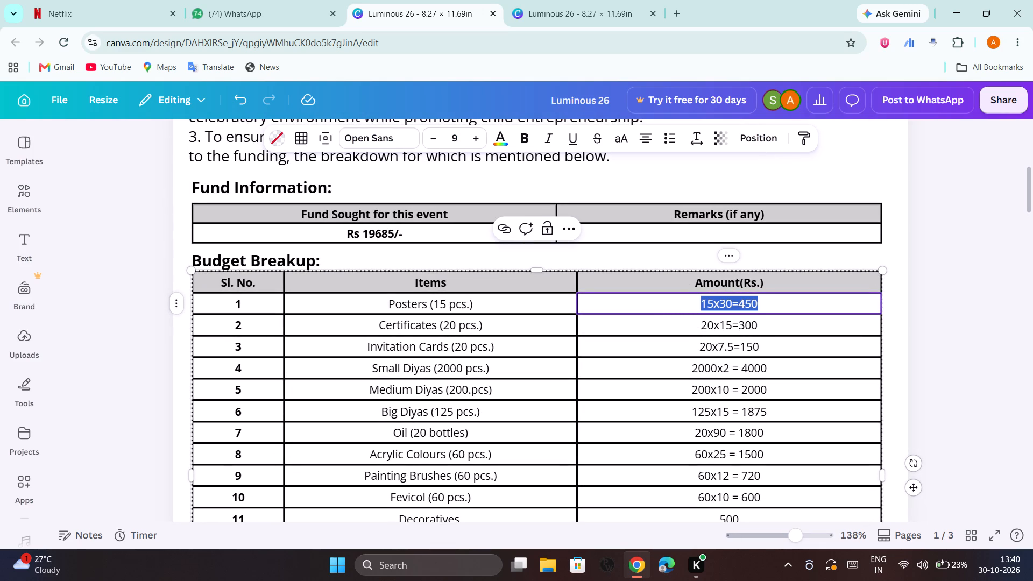
{"action": "left_click", "coordinate": [757, 302]}
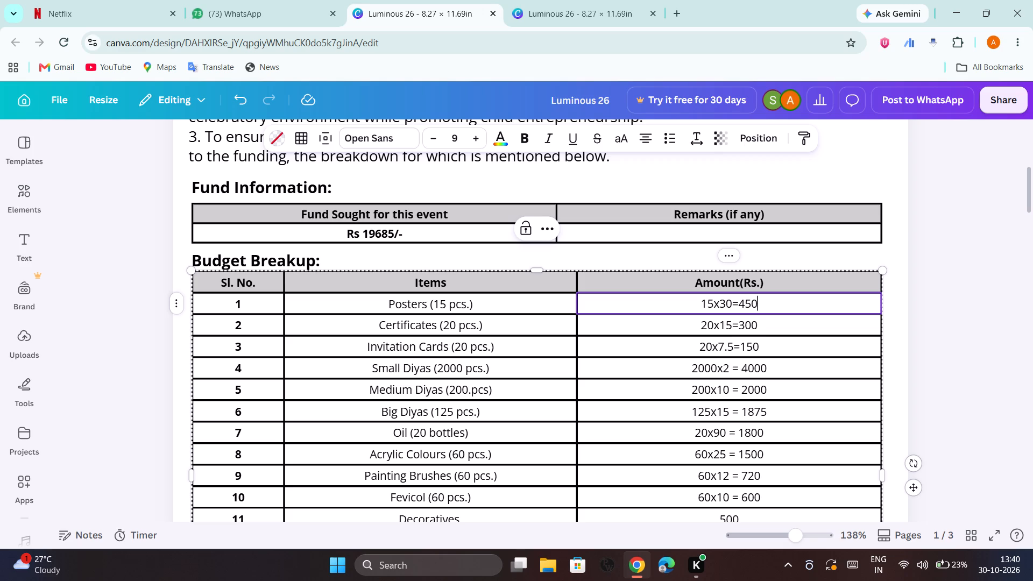
{"action": "key", "text": "space"}
{"action": "type", "text": "/-"}
Copy the "/-" suffix and append it, after a space, to the Certificates and Invitation Cards amounts.
{"action": "key", "text": "shift+Left"}
{"action": "key", "text": "shift+Left"}
{"action": "key", "text": "ctrl+c"}
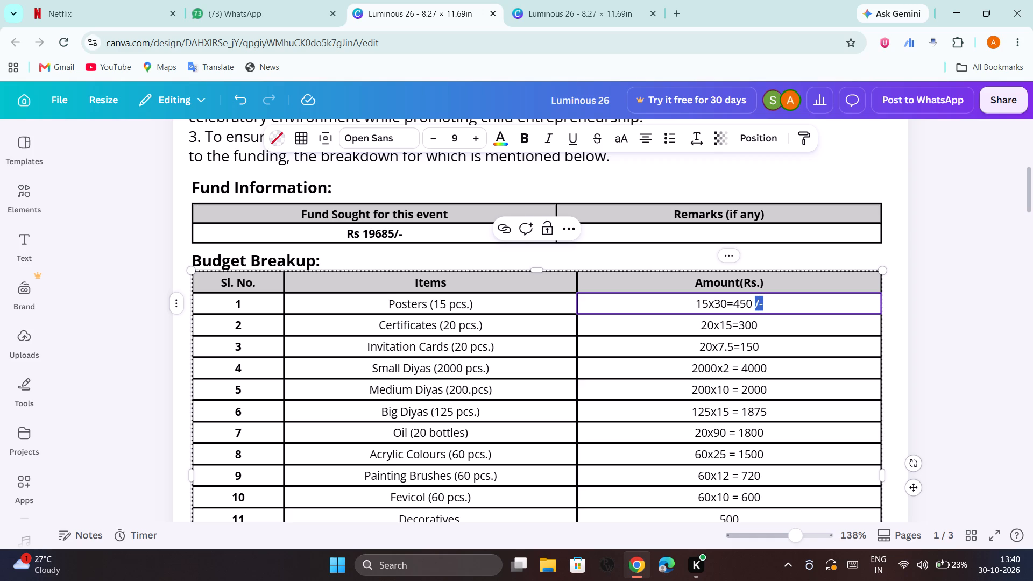
{"action": "key", "text": "Down"}
{"action": "key", "text": "Down"}
{"action": "key", "text": "Down"}
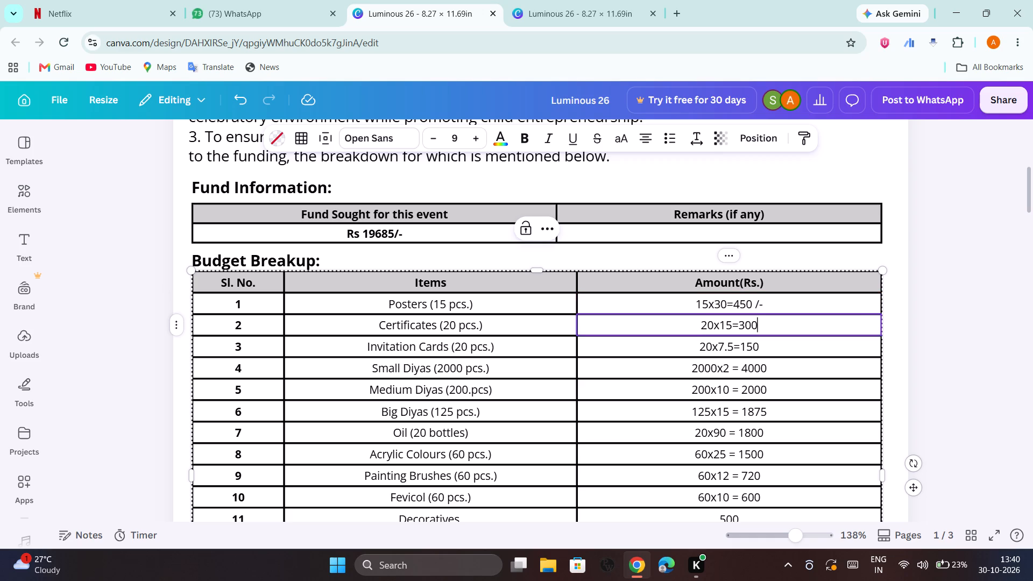
{"action": "key", "text": "space"}
{"action": "key", "text": "ctrl+v"}
{"action": "key", "text": "Down"}
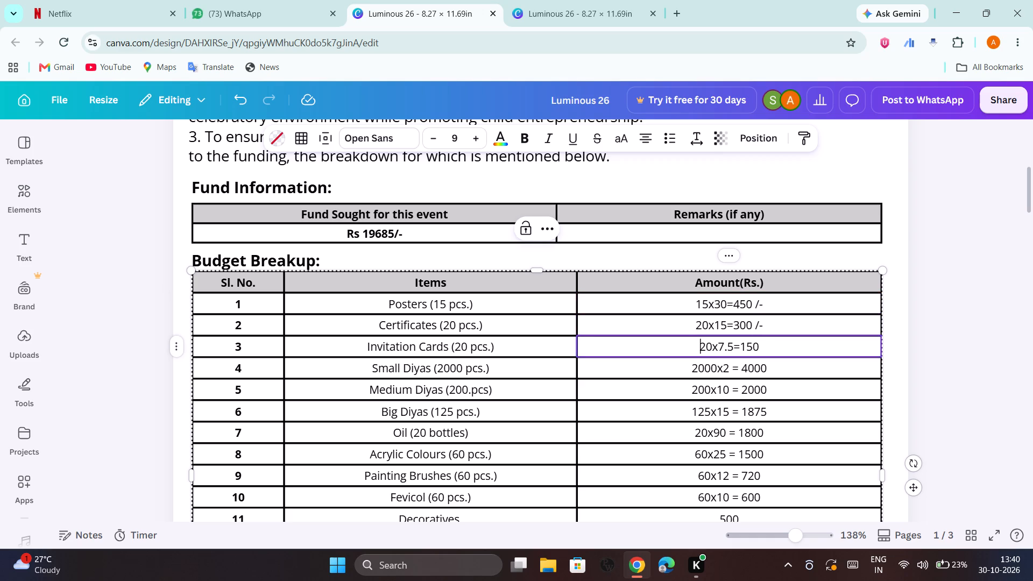
{"action": "key", "text": "Down"}
{"action": "key", "text": "space"}
{"action": "key", "text": "ctrl+v"}
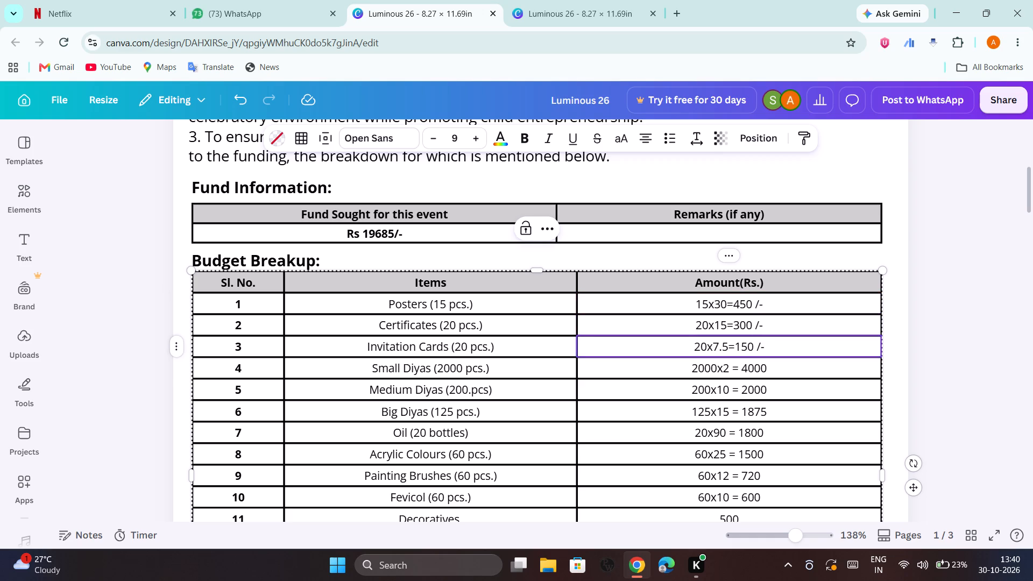
Append " /-" to the Small Diyas, Medium Diyas and Big Diyas amounts in the Budget Breakup table.
{"action": "key", "text": "Down"}
{"action": "key", "text": "Down"}
{"action": "key", "text": "space"}
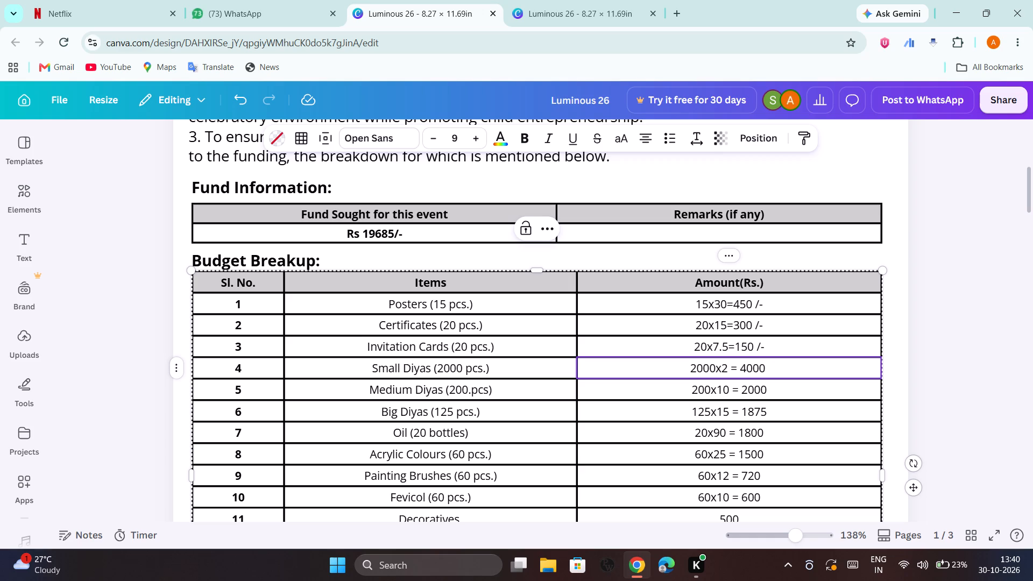
{"action": "key", "text": "ctrl+v"}
{"action": "key", "text": "Down"}
{"action": "key", "text": "Down"}
{"action": "key", "text": "space"}
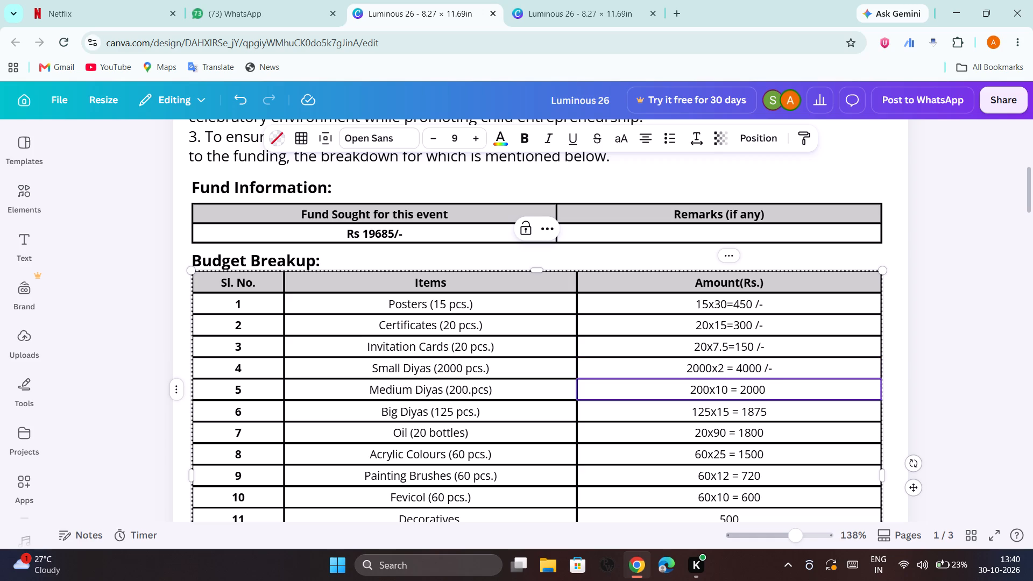
{"action": "key", "text": "ctrl+v"}
{"action": "key", "text": "Down"}
{"action": "key", "text": "Down"}
{"action": "key", "text": "space"}
{"action": "key", "text": "ctrl+v"}
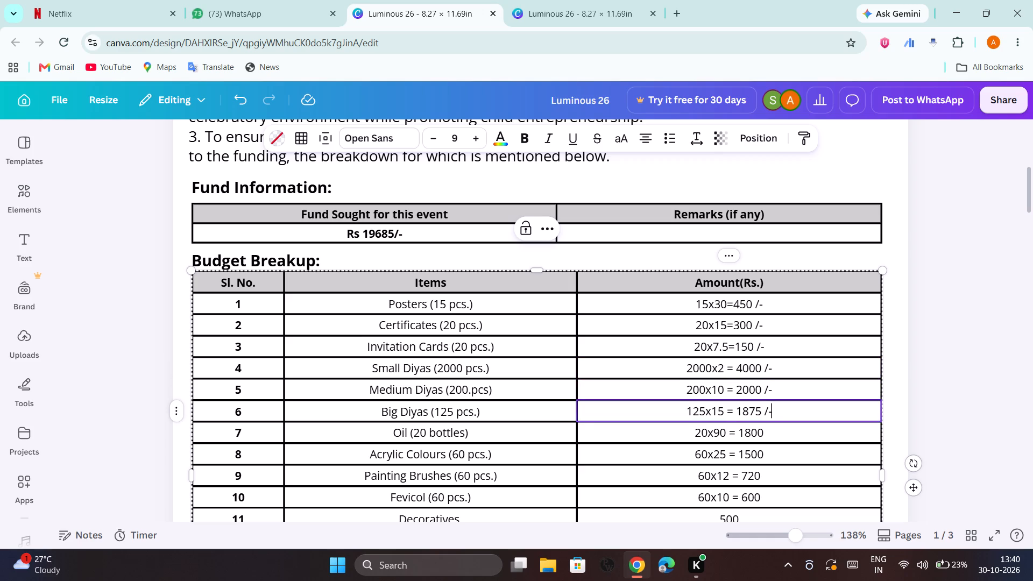
Append " /-" to the Oil, Acrylic Colours and Painting Brushes amounts in rows 7 to 9.
{"action": "key", "text": "Down"}
{"action": "key", "text": "Down"}
{"action": "key", "text": "space"}
{"action": "key", "text": "ctrl+v"}
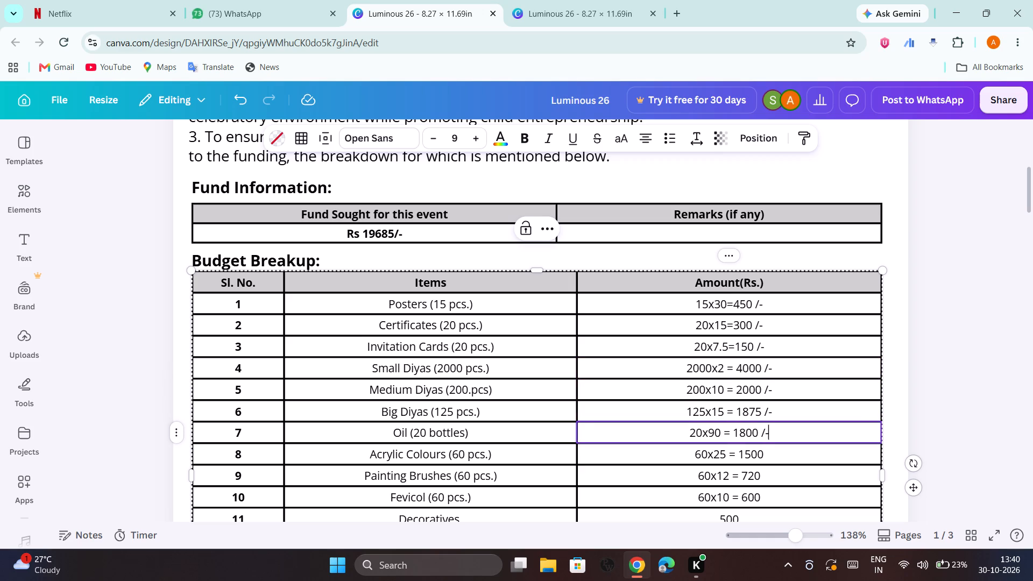
{"action": "key", "text": "Down"}
{"action": "key", "text": "Down"}
{"action": "key", "text": "space"}
{"action": "key", "text": "ctrl+v"}
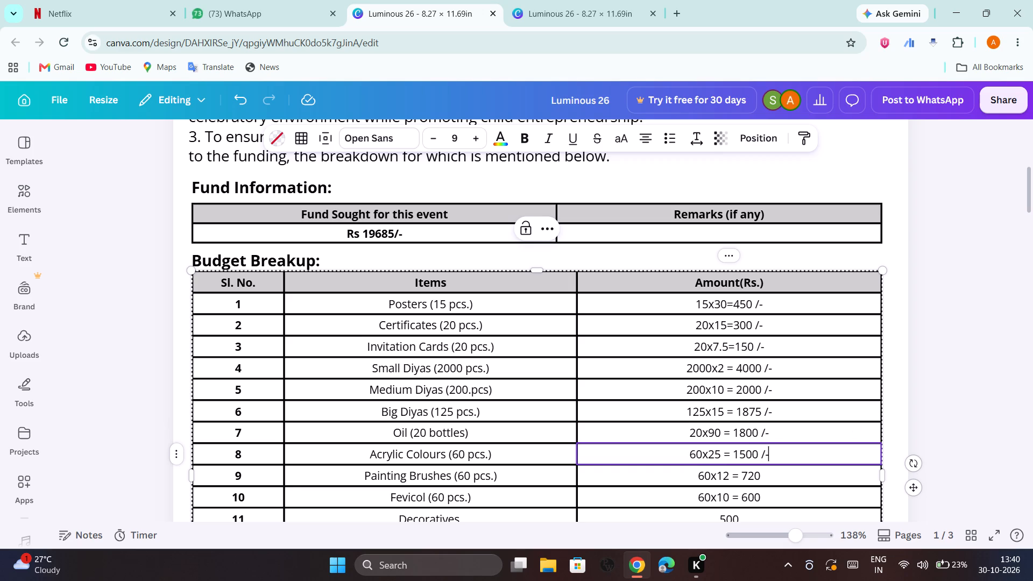
{"action": "key", "text": "Down"}
{"action": "key", "text": "Down"}
{"action": "key", "text": "space"}
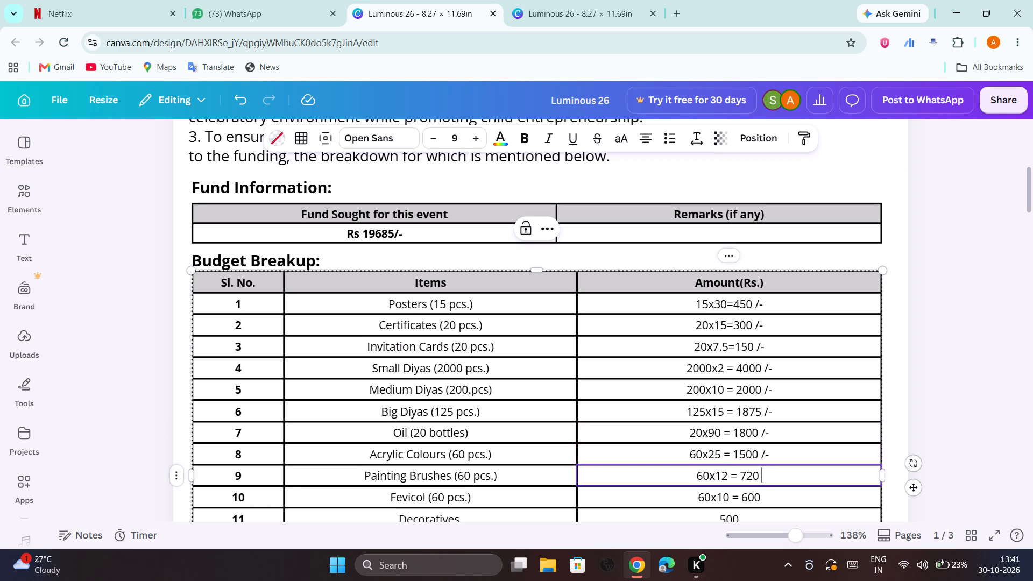
{"action": "key", "text": "ctrl+v"}
Append " /-" to the Fevicol, Decoratives and Candle amounts in rows 10 to 12.
{"action": "key", "text": "Down"}
{"action": "key", "text": "Down"}
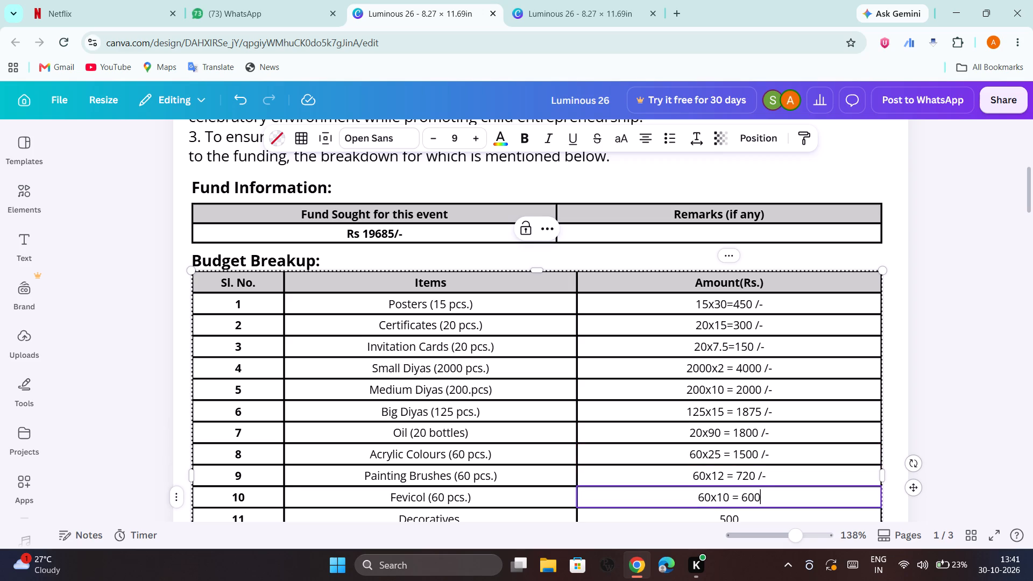
{"action": "key", "text": "space"}
{"action": "key", "text": "ctrl+v"}
{"action": "key", "text": "Down"}
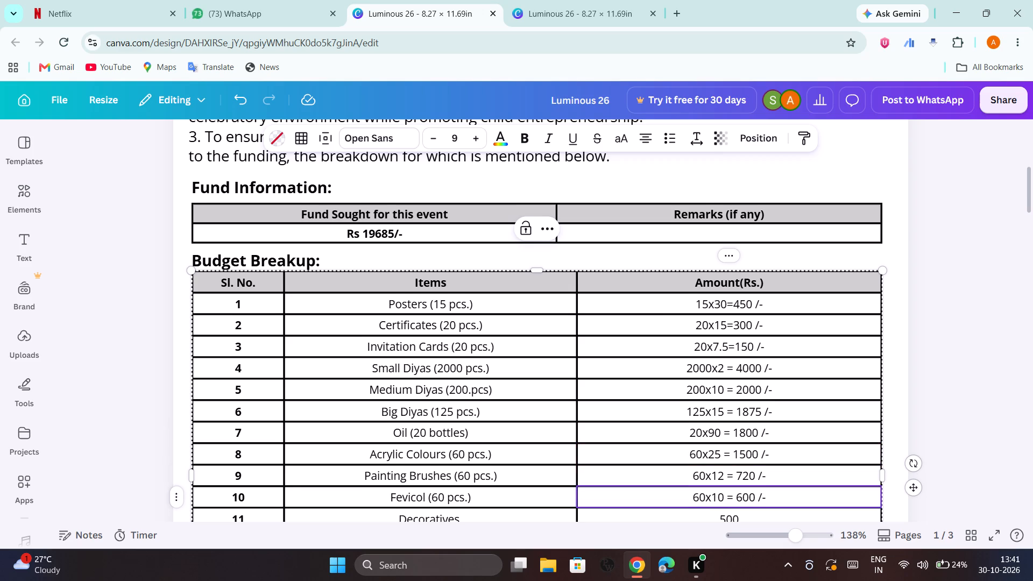
{"action": "key", "text": "Down"}
{"action": "key", "text": "space"}
{"action": "key", "text": "ctrl+v"}
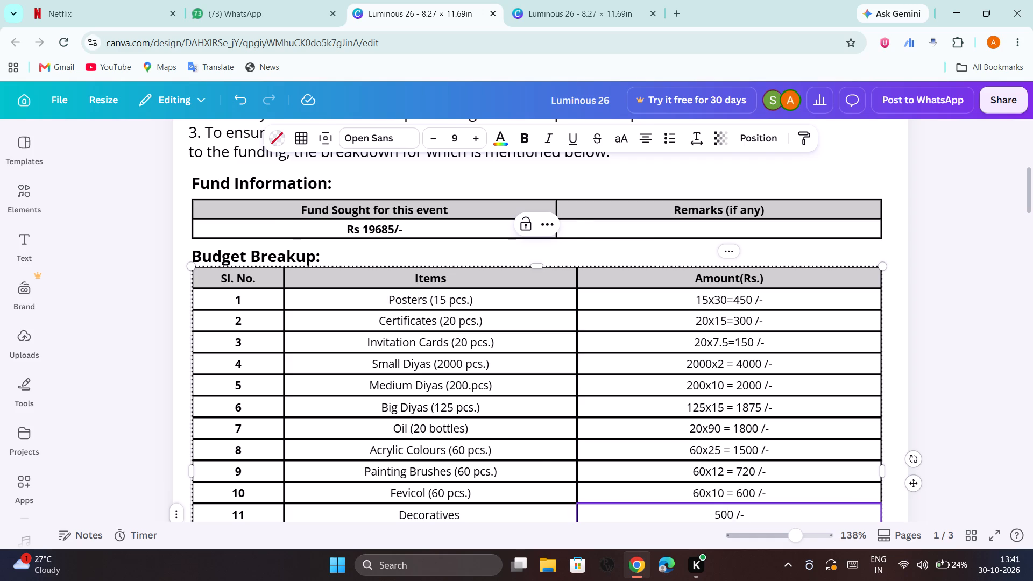
{"action": "key", "text": "Down"}
{"action": "key", "text": "Down"}
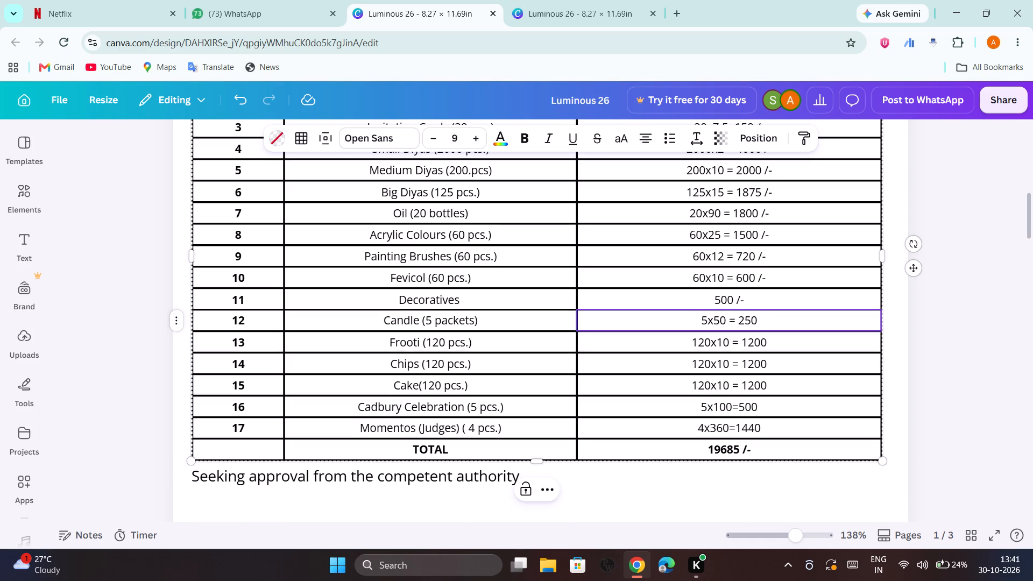
{"action": "key", "text": "space"}
{"action": "key", "text": "ctrl+v"}
Append " /-" to the Frooti, Chips and Cake amounts in rows 13 to 15.
{"action": "key", "text": "Down"}
{"action": "key", "text": "Down"}
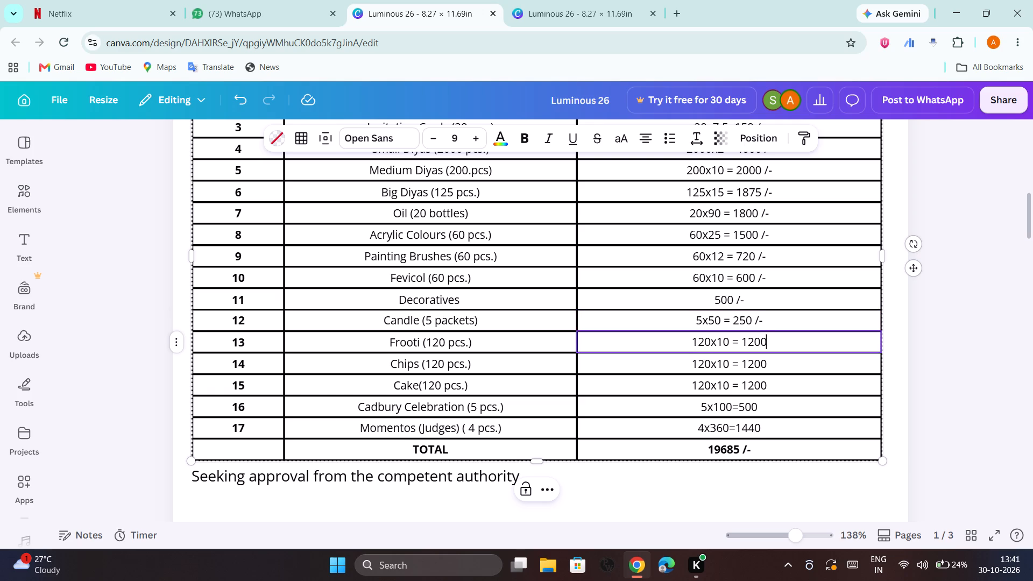
{"action": "key", "text": "space"}
{"action": "key", "text": "ctrl+v"}
{"action": "key", "text": "Down"}
{"action": "key", "text": "Down"}
{"action": "key", "text": "space"}
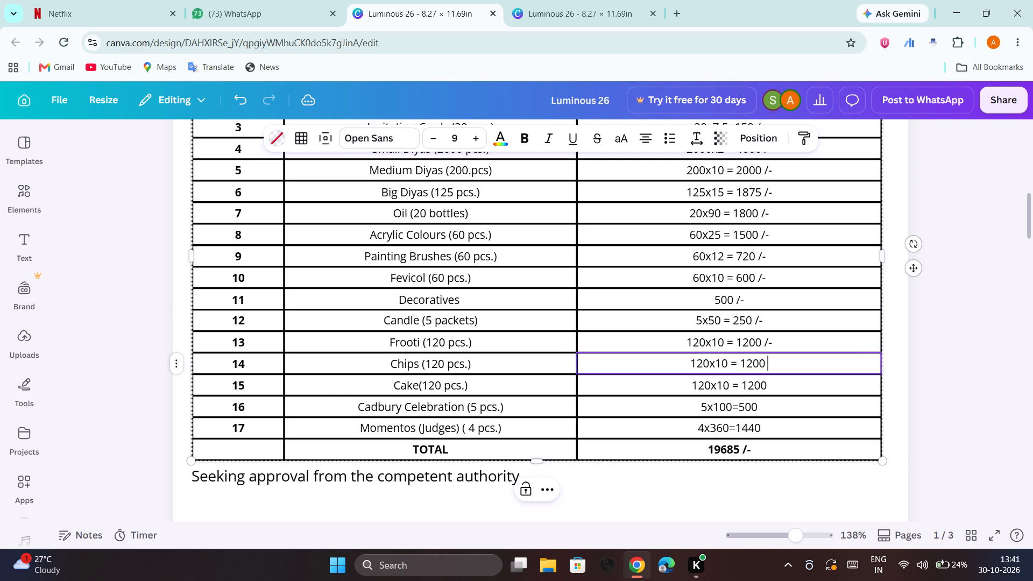
{"action": "key", "text": "ctrl+v"}
{"action": "key", "text": "Down"}
{"action": "key", "text": "Down"}
{"action": "key", "text": "space"}
{"action": "key", "text": "ctrl+v"}
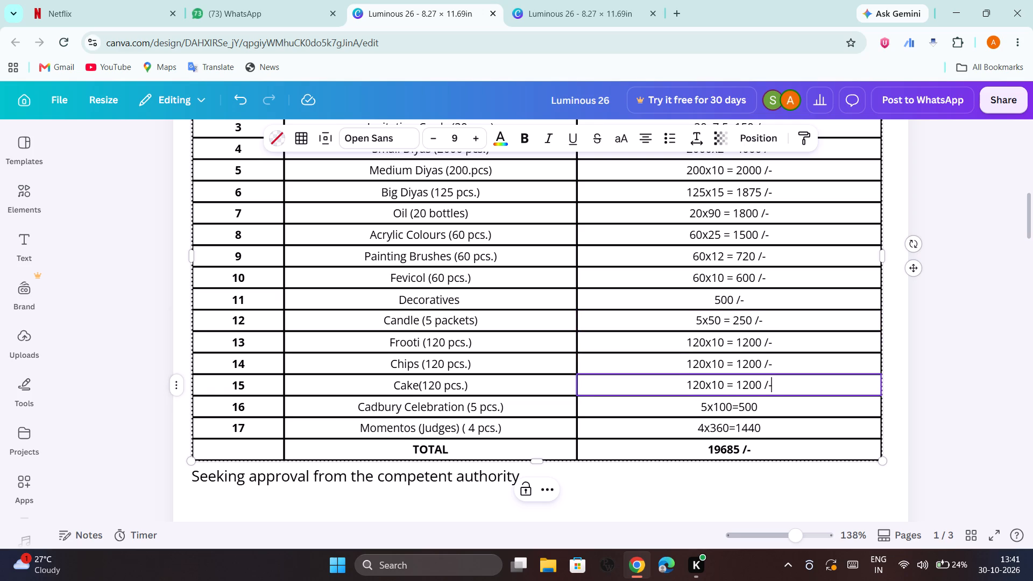
Append " /-" to the Cadbury Celebration and Momentos (Judges) amounts in rows 16 and 17.
{"action": "key", "text": "Down"}
{"action": "key", "text": "Down"}
{"action": "key", "text": "space"}
{"action": "key", "text": "ctrl+v"}
{"action": "key", "text": "Down"}
{"action": "key", "text": "Down"}
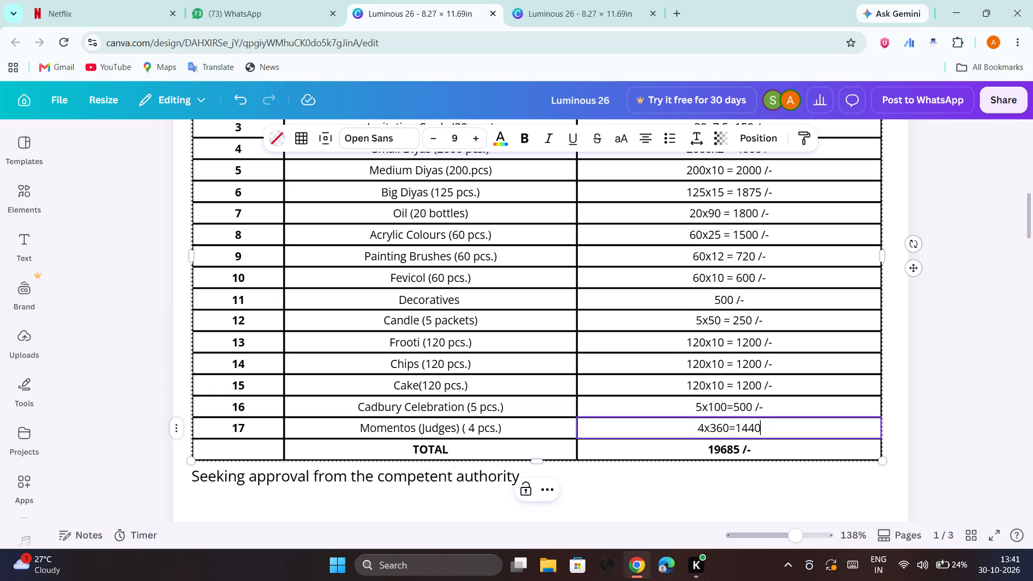
{"action": "key", "text": "space"}
{"action": "key", "text": "ctrl+v"}
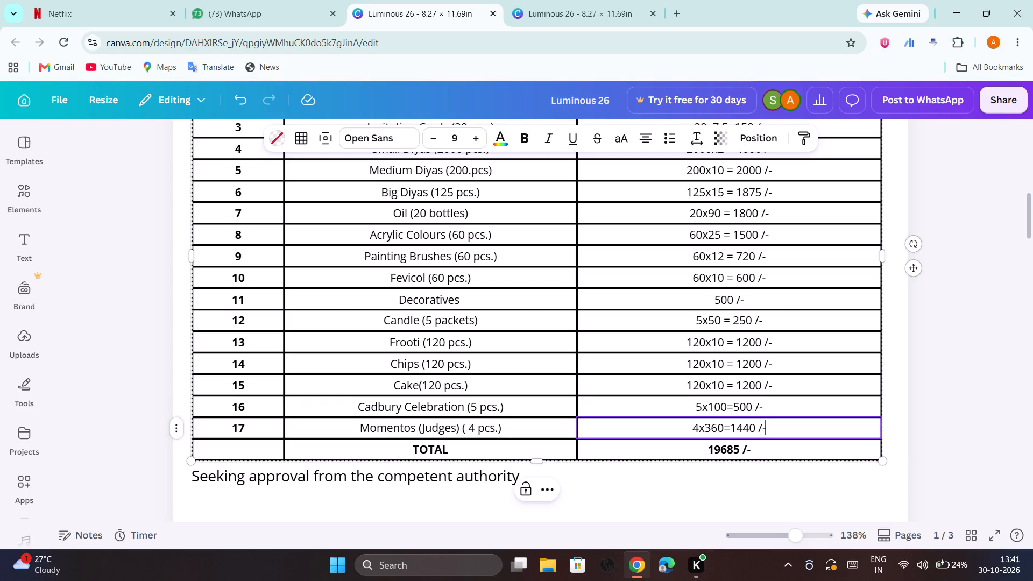
Append " /-" to the Posters amount in row 1 of the budget table on page 2.
{"action": "scroll", "coordinate": [737, 322], "scroll_direction": "down", "scroll_amount": 3}
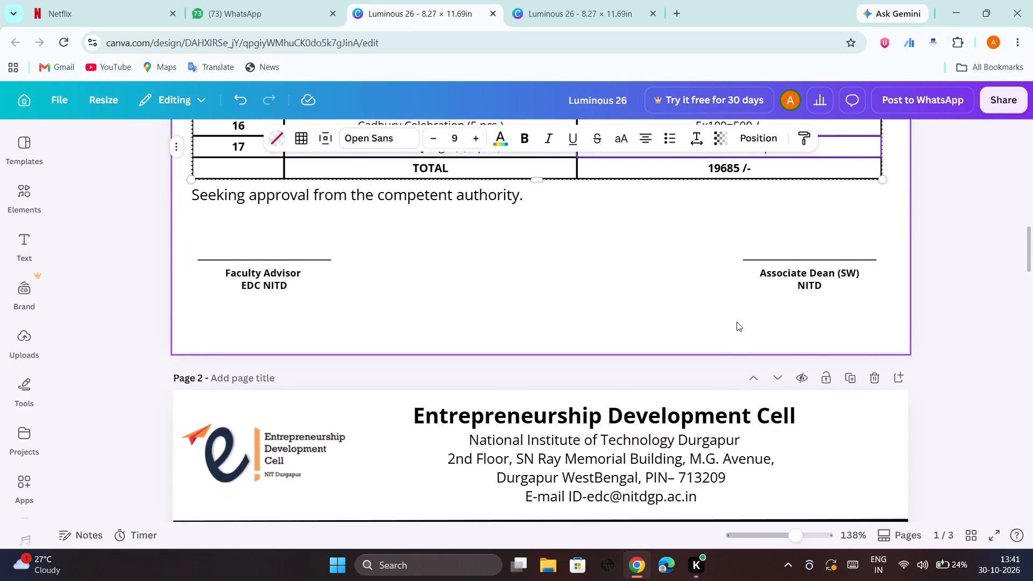
{"action": "scroll", "coordinate": [737, 322], "scroll_direction": "down", "scroll_amount": 7}
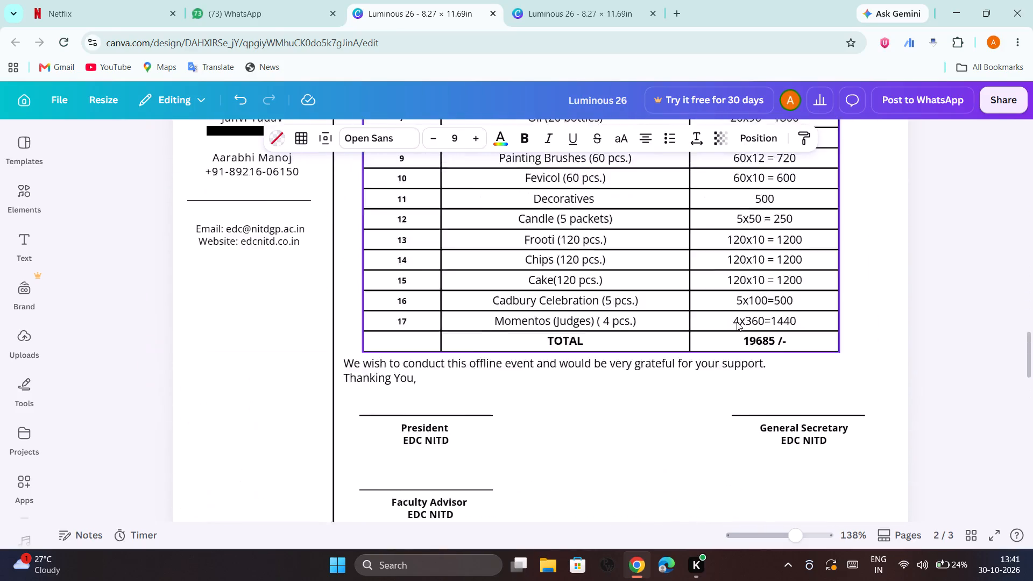
{"action": "scroll", "coordinate": [737, 322], "scroll_direction": "down", "scroll_amount": 8}
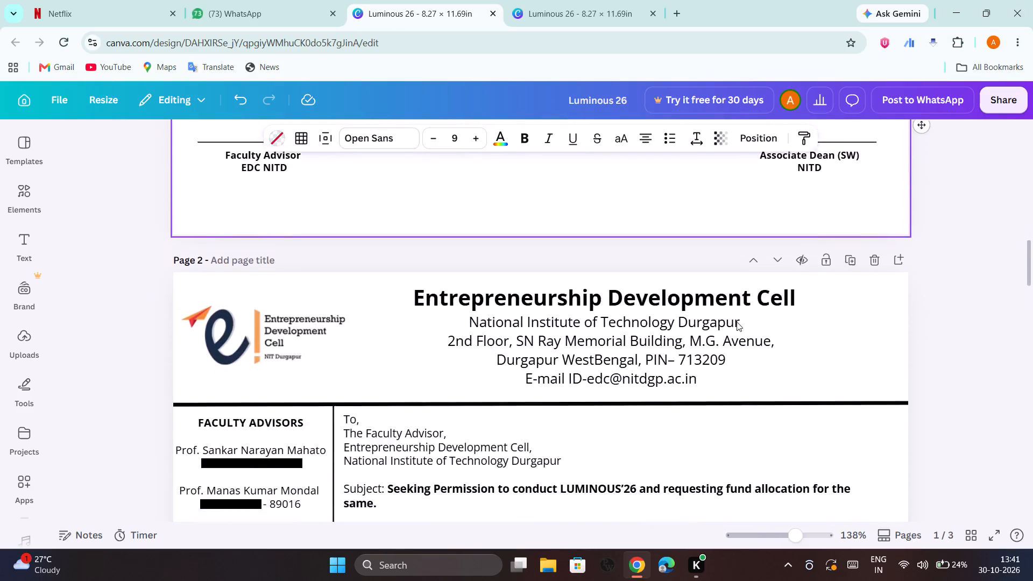
{"action": "scroll", "coordinate": [737, 322], "scroll_direction": "down", "scroll_amount": 5}
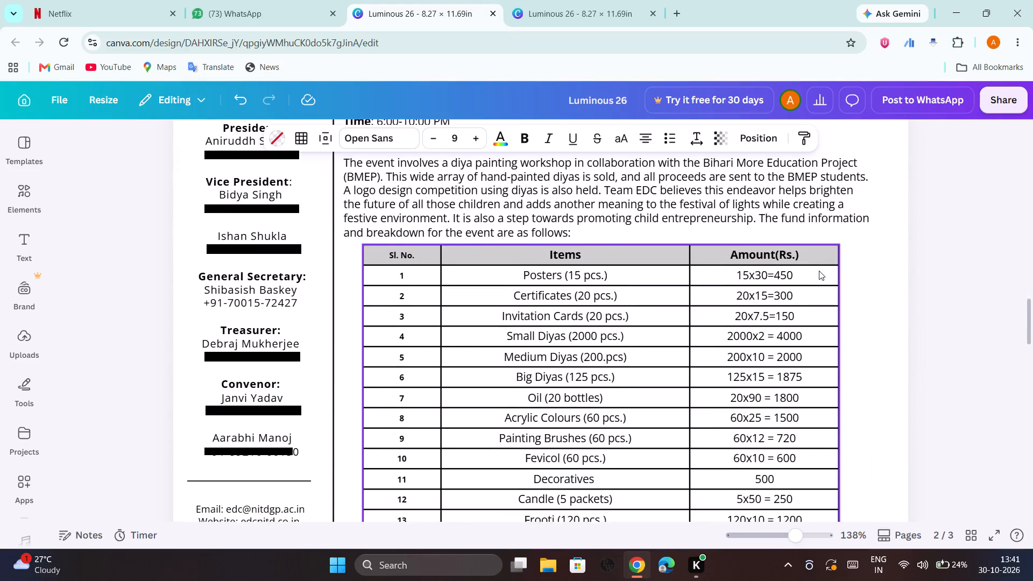
{"action": "double_click", "coordinate": [817, 273]}
{"action": "left_click", "coordinate": [817, 273]}
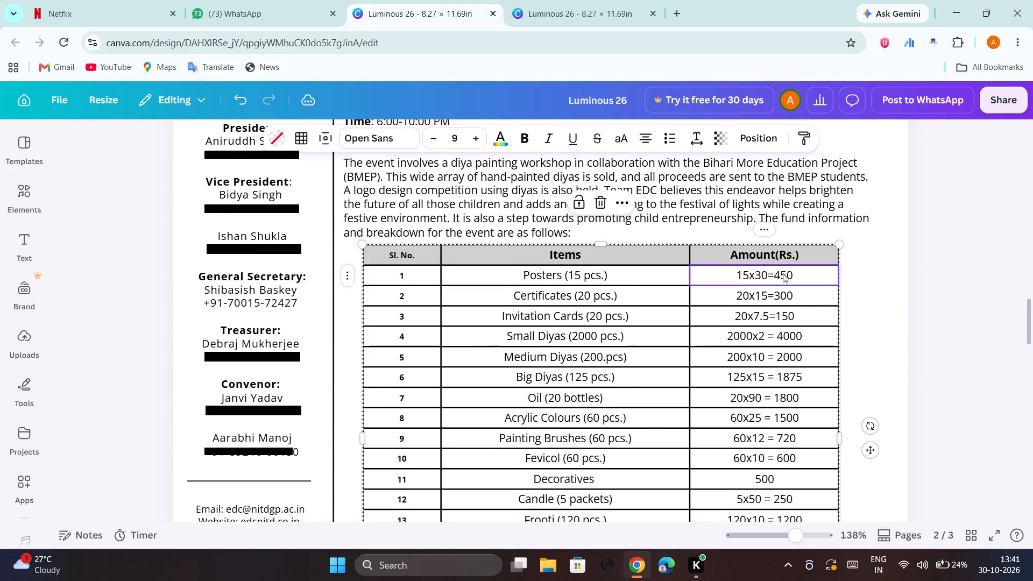
{"action": "left_click", "coordinate": [795, 275]}
{"action": "left_click", "coordinate": [795, 275]}
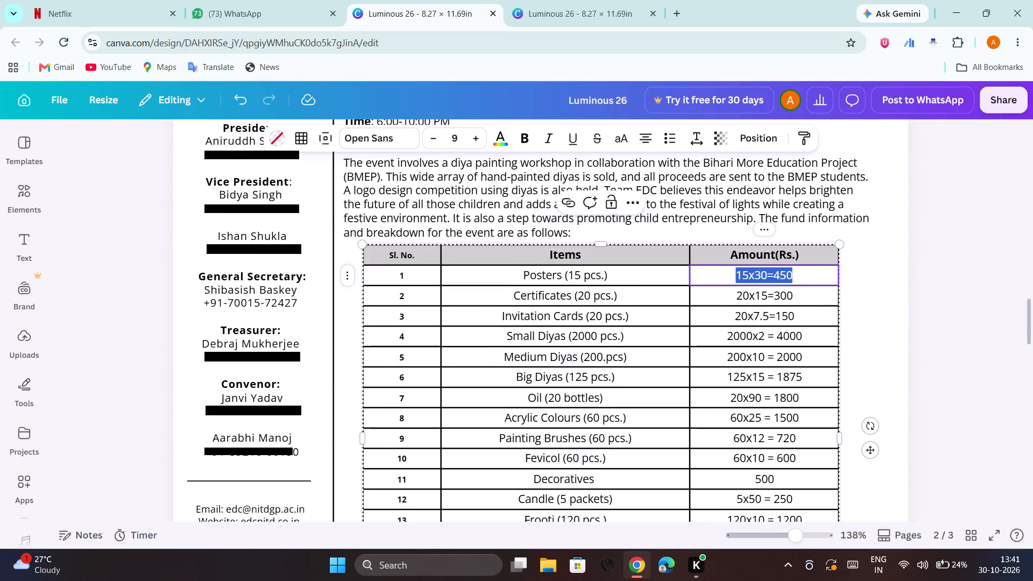
{"action": "left_click", "coordinate": [795, 275]}
{"action": "key", "text": "space"}
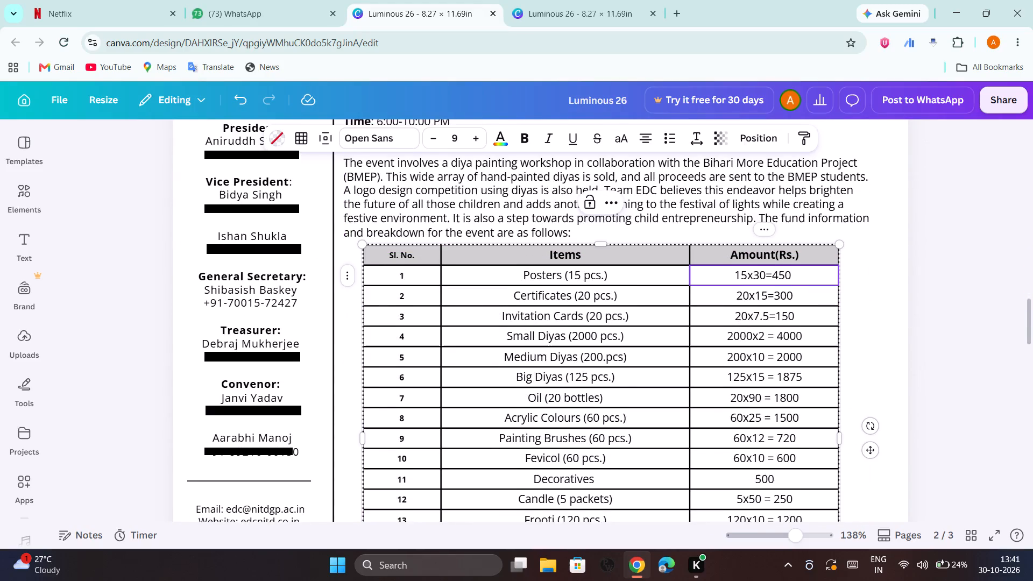
{"action": "key", "text": "ctrl+v"}
Append " /-" to the Certificates, Invitation Cards and Small Diyas amounts in rows 2 to 4 of page 2's table.
{"action": "key", "text": "Down"}
{"action": "key", "text": "Down"}
{"action": "key", "text": "space"}
{"action": "key", "text": "ctrl+v"}
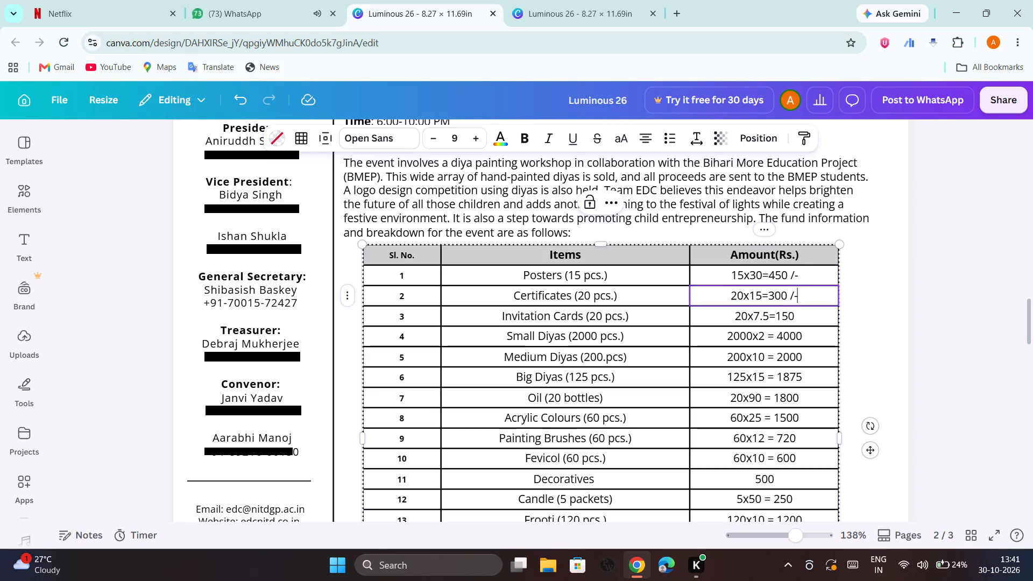
{"action": "key", "text": "Down"}
{"action": "key", "text": "Down"}
{"action": "key", "text": "space"}
{"action": "key", "text": "ctrl+v"}
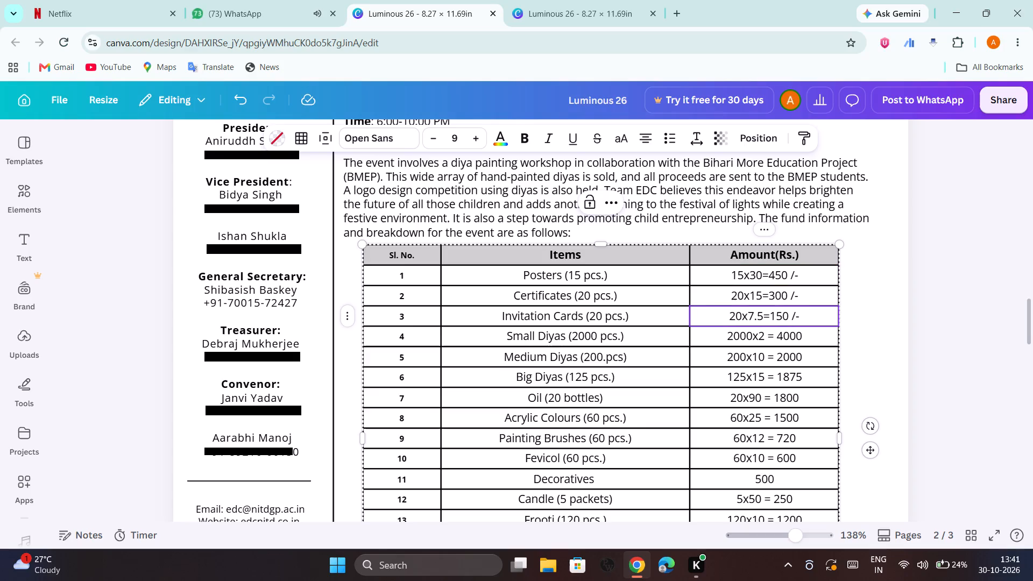
{"action": "key", "text": "Down"}
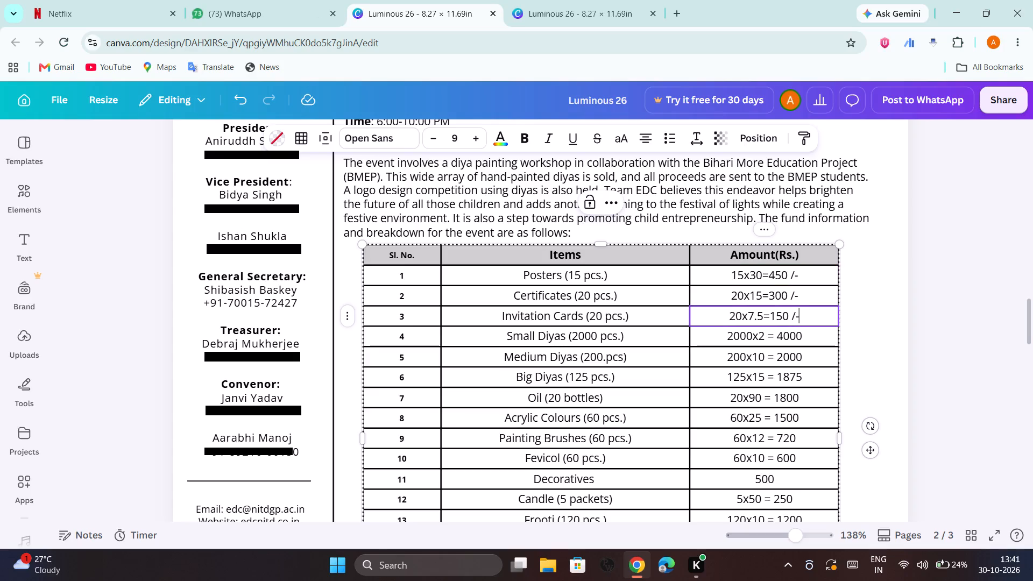
{"action": "key", "text": "Down"}
{"action": "key", "text": "space"}
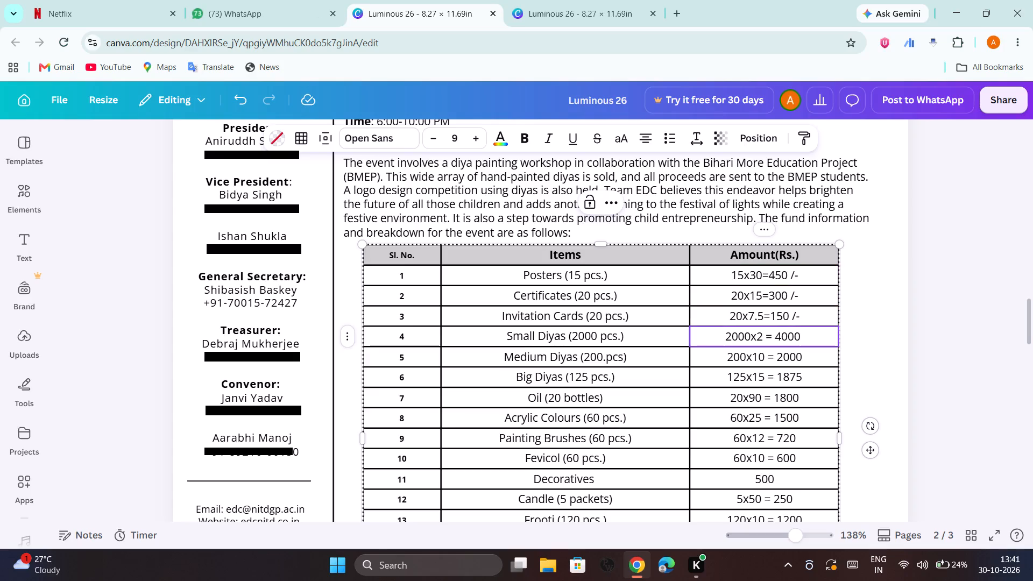
{"action": "key", "text": "ctrl+v"}
Append " /-" to the Medium Diyas, Big Diyas and Oil amounts in rows 5 to 7 of page 2's table.
{"action": "key", "text": "Down"}
{"action": "key", "text": "Down"}
{"action": "key", "text": "space"}
{"action": "key", "text": "ctrl+v"}
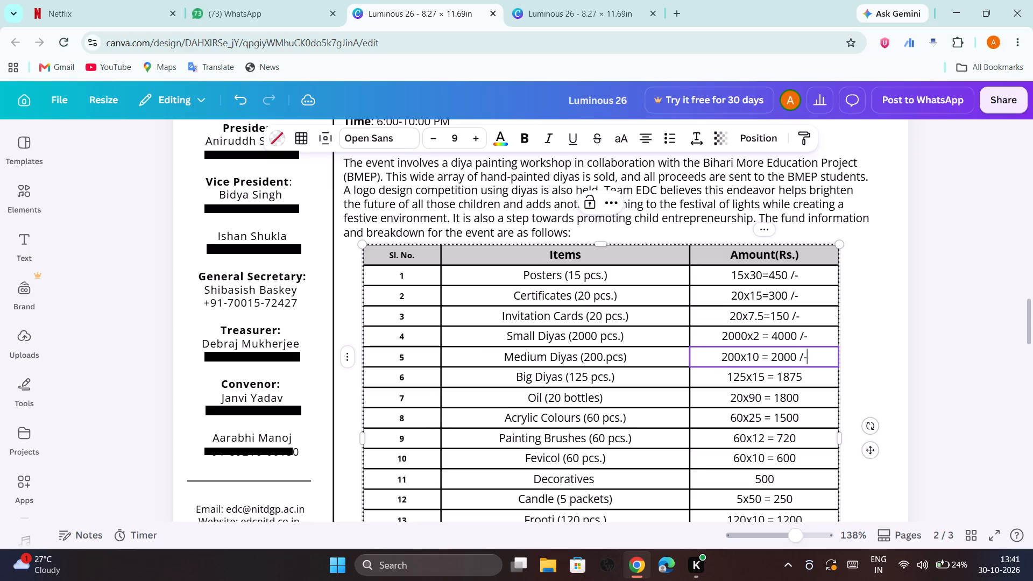
{"action": "key", "text": "Down"}
{"action": "key", "text": "Down"}
{"action": "key", "text": "space"}
{"action": "key", "text": "ctrl+v"}
{"action": "key", "text": "Down"}
{"action": "key", "text": "Down"}
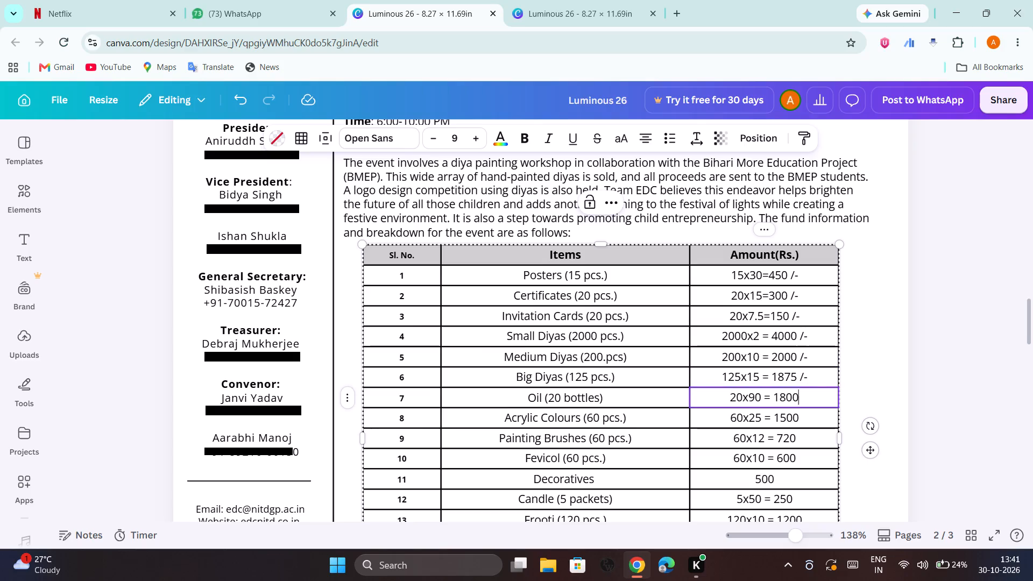
{"action": "key", "text": "space"}
{"action": "key", "text": "ctrl+v"}
Append " /-" to the Acrylic Colours, Painting Brushes and Fevicol amounts in rows 8 to 10 of page 2's table.
{"action": "key", "text": "Down"}
{"action": "key", "text": "Down"}
{"action": "key", "text": "space"}
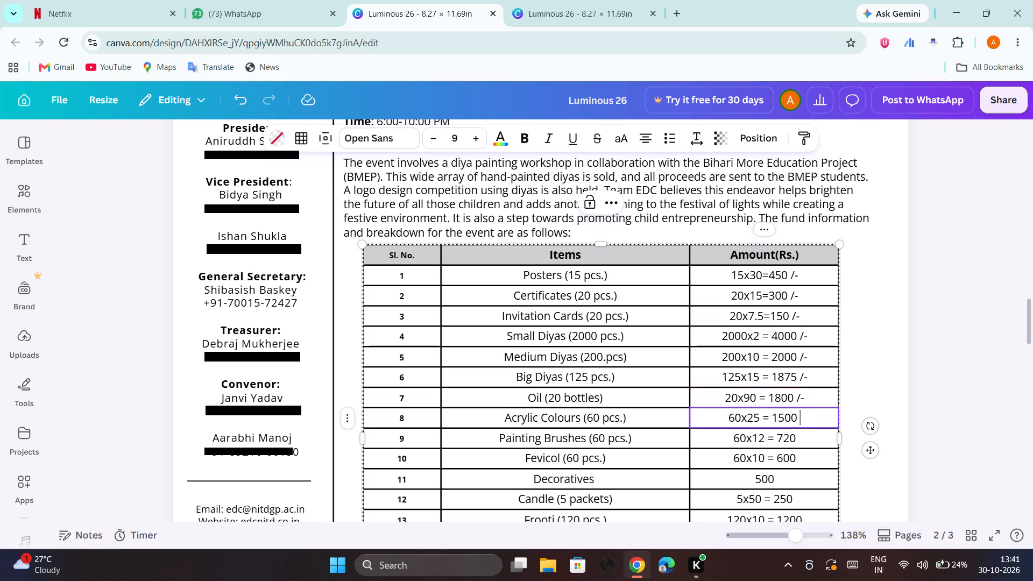
{"action": "key", "text": "ctrl+v"}
{"action": "key", "text": "Down"}
{"action": "key", "text": "Down"}
{"action": "key", "text": "space"}
{"action": "key", "text": "ctrl+v"}
{"action": "key", "text": "Down"}
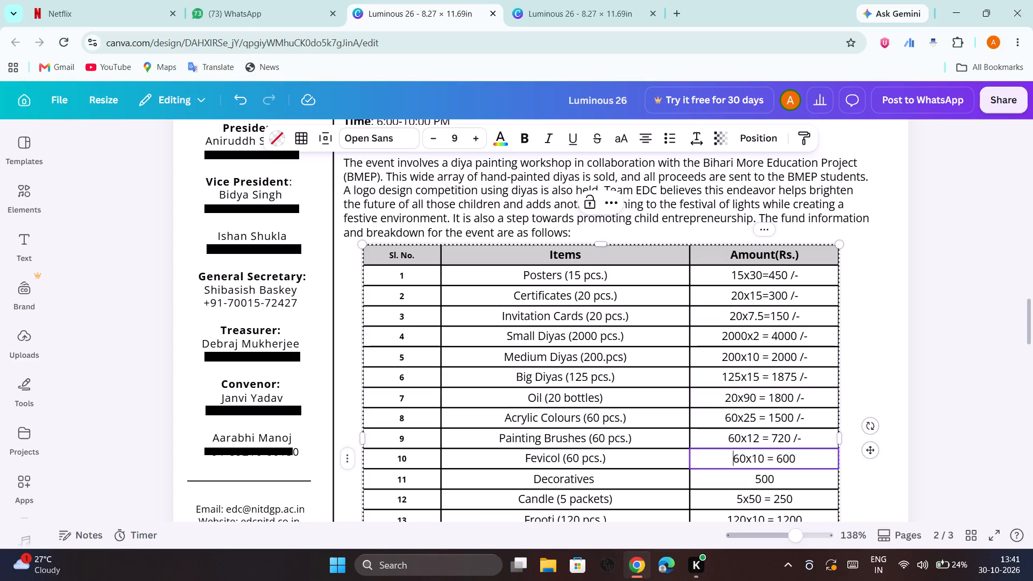
{"action": "key", "text": "Down"}
{"action": "key", "text": "space"}
{"action": "key", "text": "ctrl+v"}
Append " /-" to the Decoratives, Candle and Frooti amounts in rows 11 to 13 of page 2's table.
{"action": "key", "text": "Down"}
{"action": "key", "text": "Down"}
{"action": "key", "text": "space"}
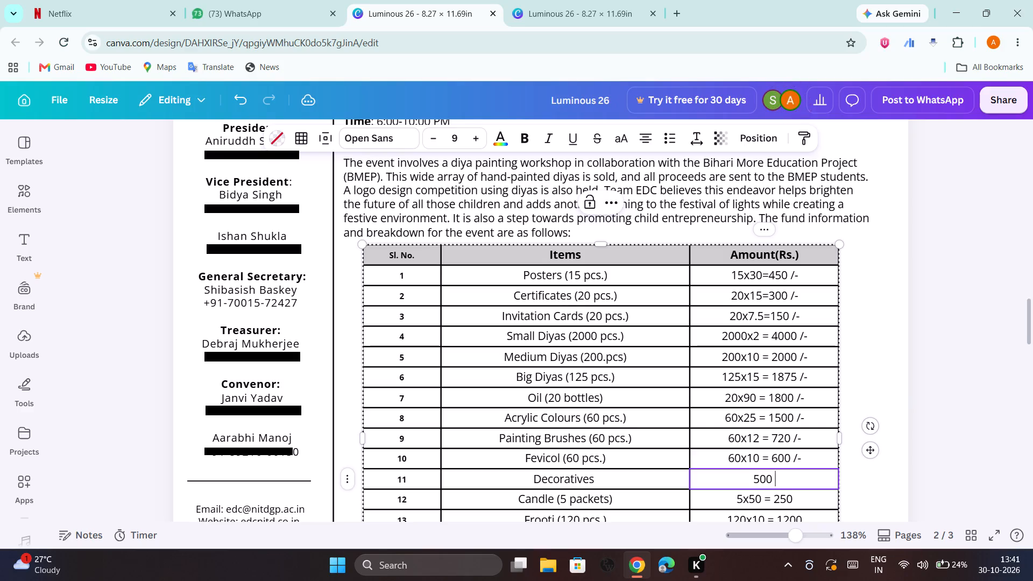
{"action": "key", "text": "ctrl+v"}
{"action": "key", "text": "Down"}
{"action": "key", "text": "Down"}
{"action": "key", "text": "space"}
{"action": "key", "text": "ctrl+v"}
{"action": "key", "text": "Down"}
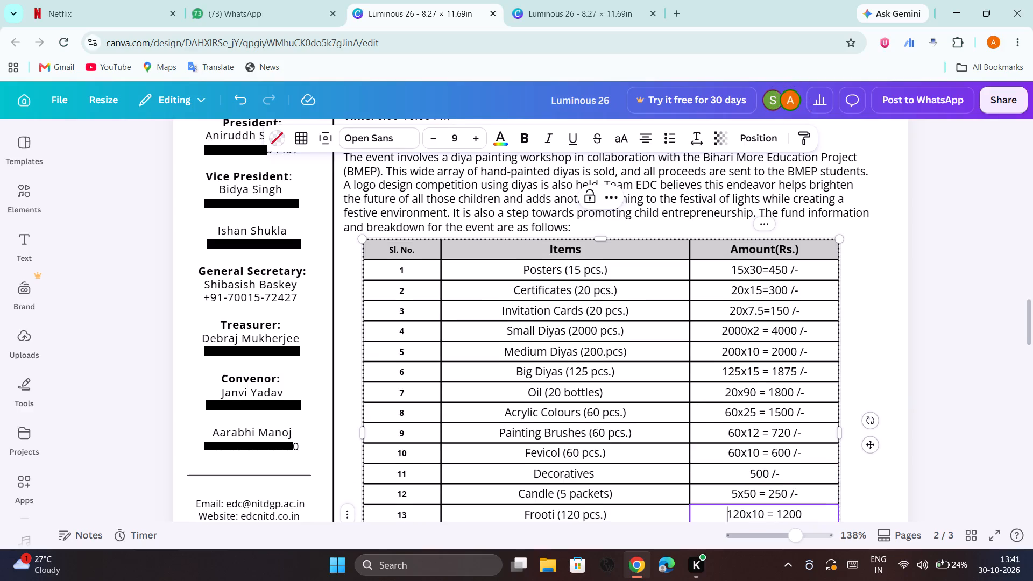
{"action": "key", "text": "Down"}
{"action": "key", "text": "space"}
{"action": "key", "text": "ctrl+v"}
Append " /-" to the Chips, Cake and Cadbury Celebration amounts in rows 14 to 16 of page 2's table.
{"action": "key", "text": "Down"}
{"action": "key", "text": "Down"}
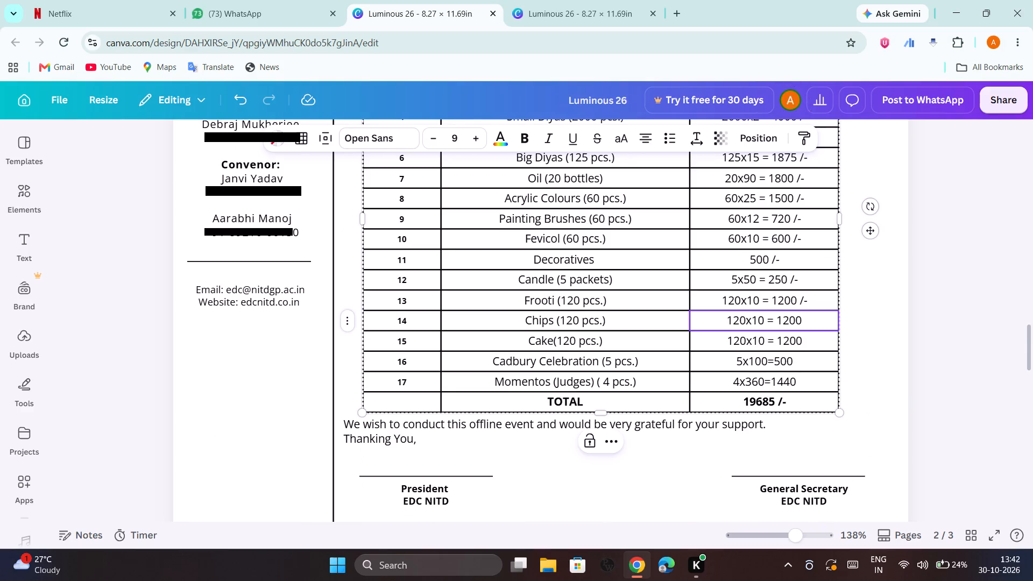
{"action": "key", "text": "space"}
{"action": "key", "text": "ctrl+v"}
{"action": "key", "text": "Down"}
{"action": "key", "text": "Down"}
{"action": "key", "text": "space"}
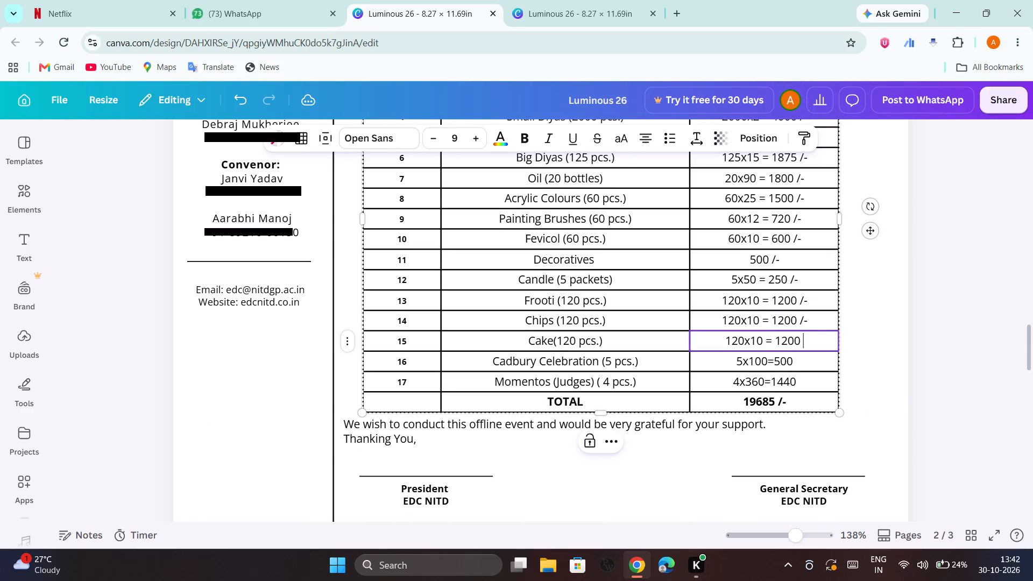
{"action": "key", "text": "ctrl+v"}
{"action": "key", "text": "Down"}
{"action": "key", "text": "Down"}
{"action": "key", "text": "space"}
{"action": "key", "text": "ctrl+v"}
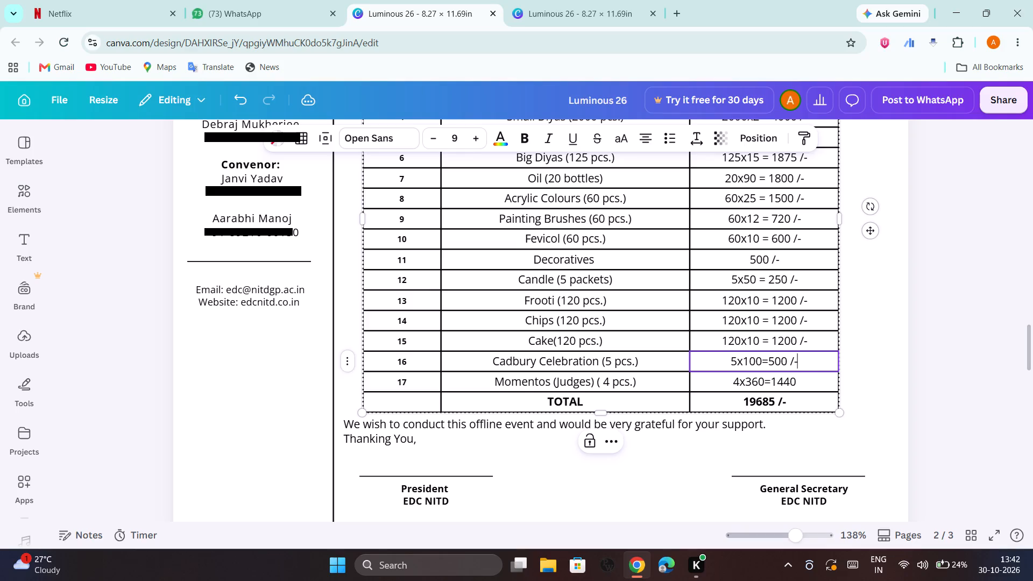
Append " /-" to the Momentos (Judges) amount in row 17 of page 2's table.
{"action": "key", "text": "Down"}
{"action": "key", "text": "Down"}
{"action": "key", "text": "space"}
{"action": "key", "text": "ctrl+v"}
{"action": "key", "text": "Down"}
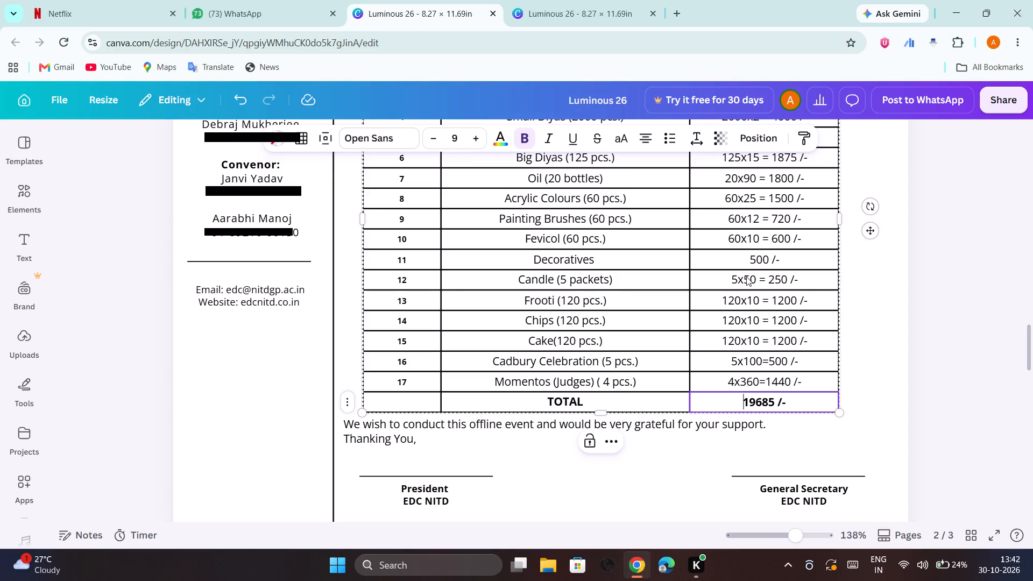
Review the page 2 permission letter, checking its event details and the completed budget table.
{"action": "scroll", "coordinate": [845, 199], "scroll_direction": "up", "scroll_amount": 3}
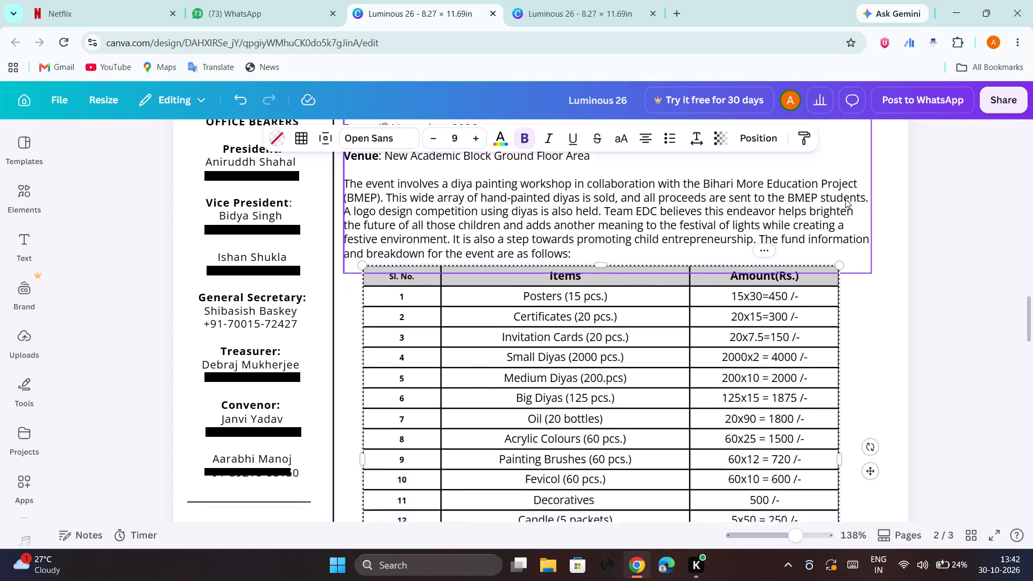
{"action": "scroll", "coordinate": [845, 199], "scroll_direction": "up", "scroll_amount": 1}
{"action": "scroll", "coordinate": [845, 199], "scroll_direction": "down", "scroll_amount": 1}
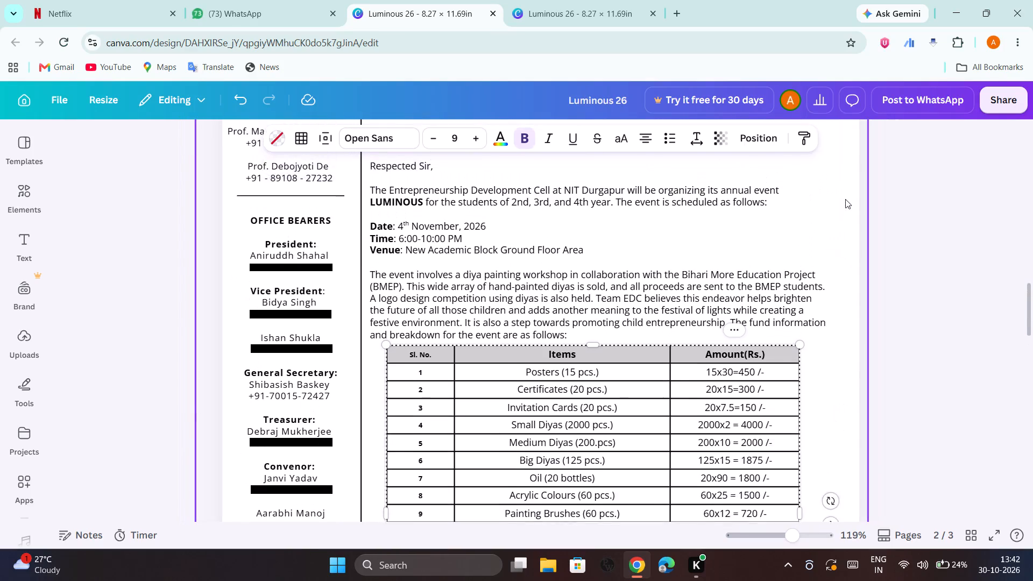
{"action": "scroll", "coordinate": [845, 199], "scroll_direction": "down", "scroll_amount": 1}
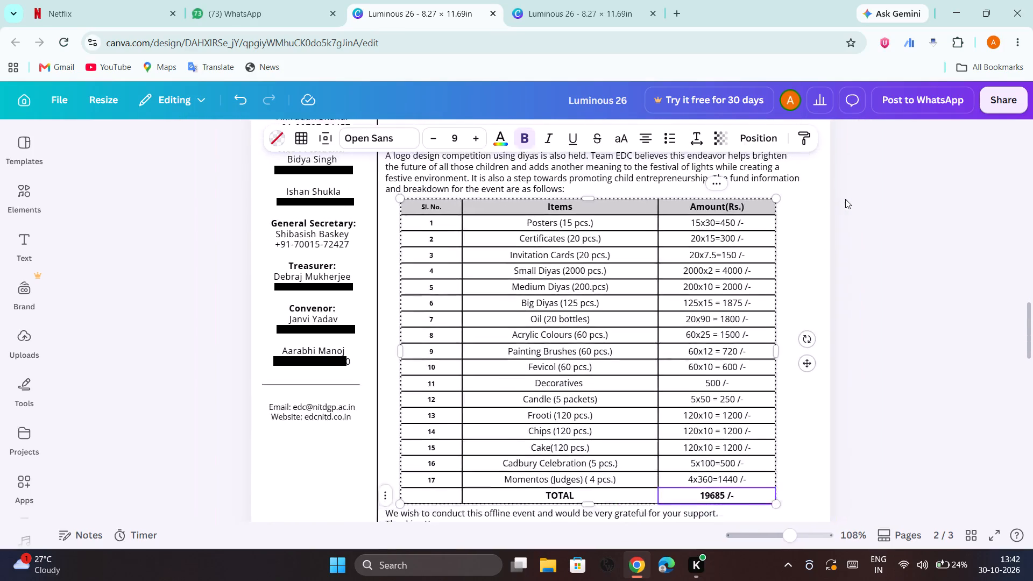
{"action": "scroll", "coordinate": [845, 199], "scroll_direction": "up", "scroll_amount": 1}
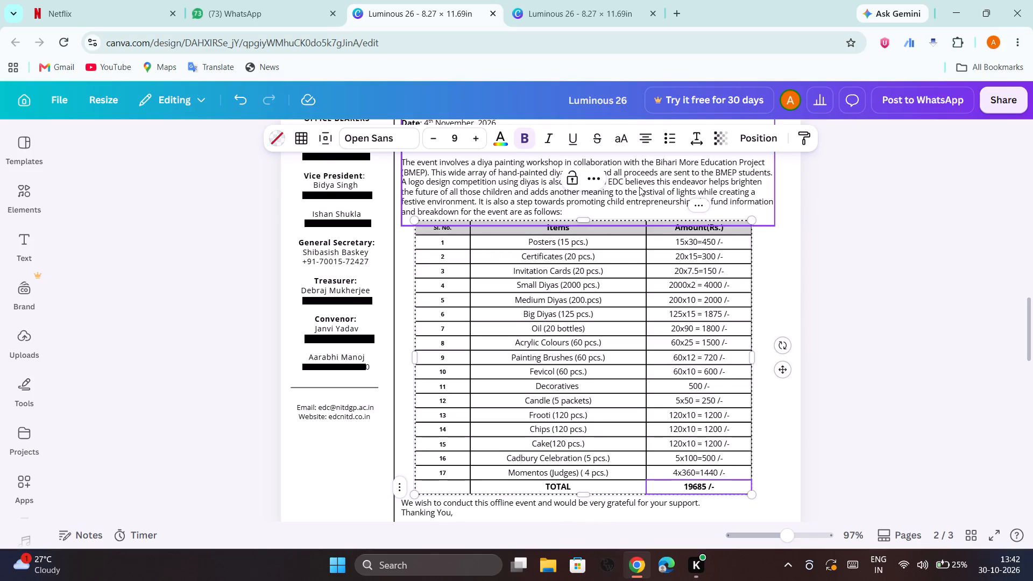
{"action": "scroll", "coordinate": [639, 187], "scroll_direction": "up", "scroll_amount": 3}
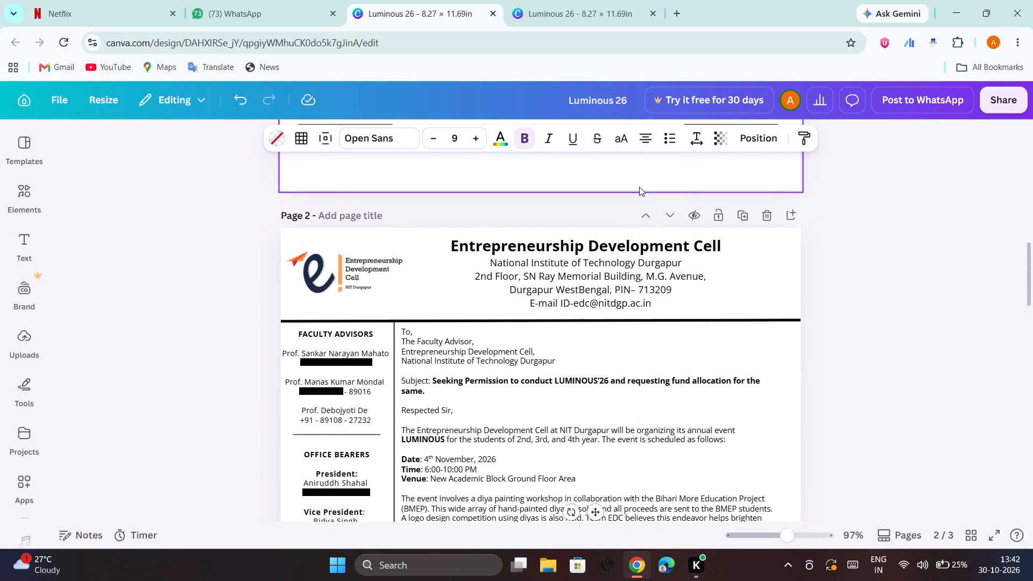
{"action": "scroll", "coordinate": [639, 187], "scroll_direction": "up", "scroll_amount": 1}
{"action": "scroll", "coordinate": [631, 286], "scroll_direction": "down", "scroll_amount": 4}
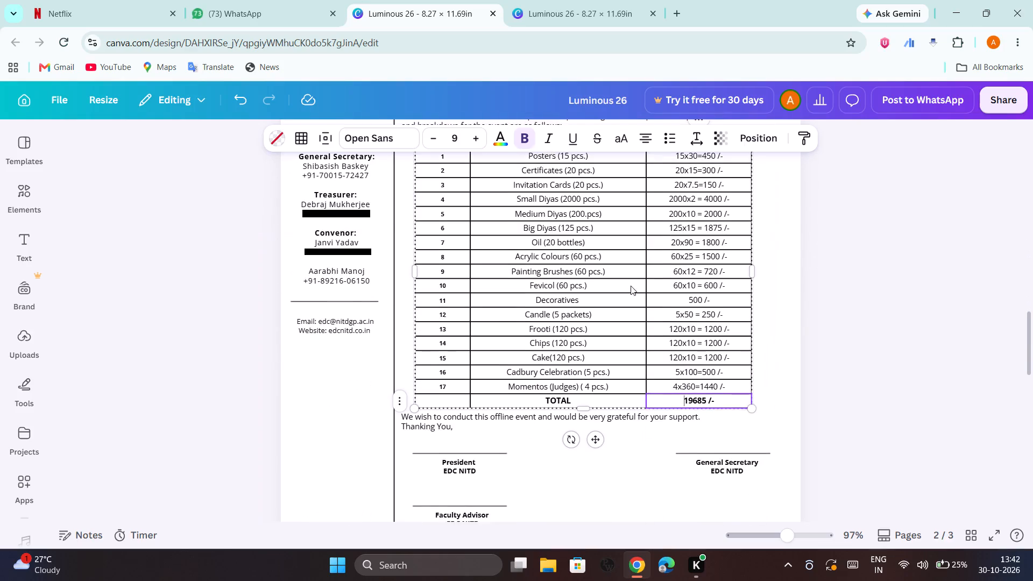
{"action": "scroll", "coordinate": [631, 286], "scroll_direction": "down", "scroll_amount": 3}
Set the date in the page 1 note sheet's header to 30/10/2026.
{"action": "scroll", "coordinate": [631, 286], "scroll_direction": "up", "scroll_amount": 11}
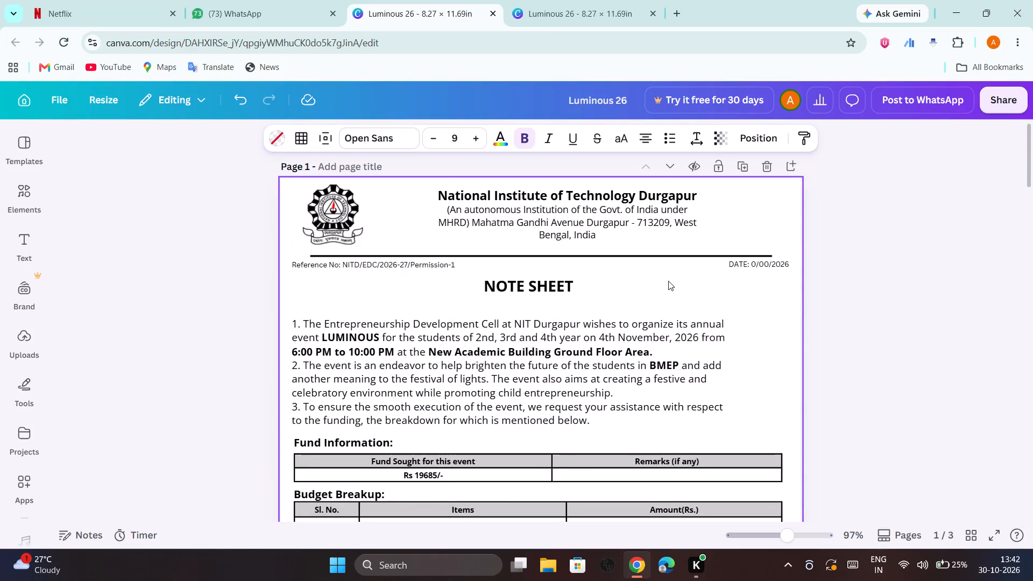
{"action": "left_click", "coordinate": [761, 262]}
{"action": "left_click", "coordinate": [761, 262]}
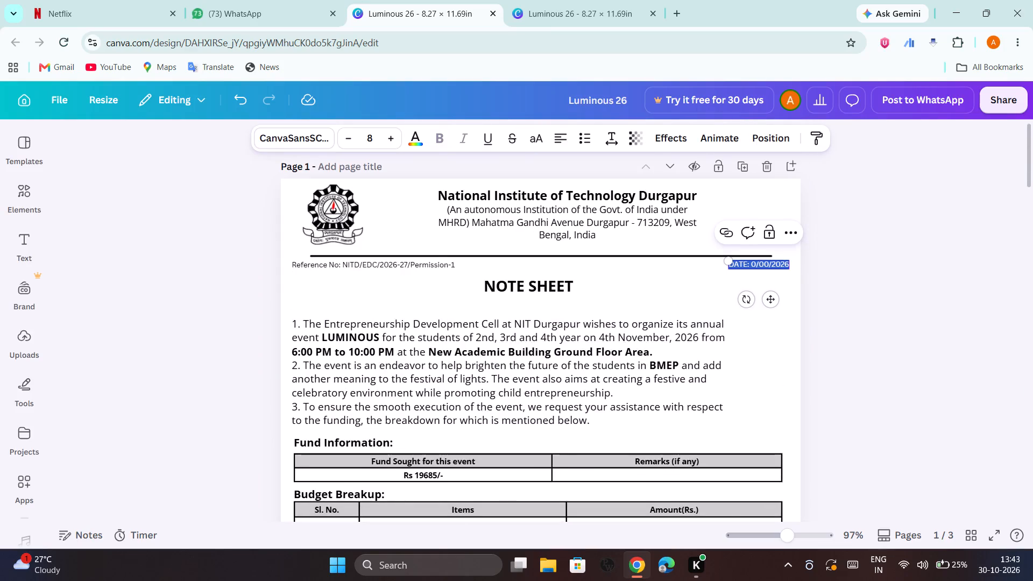
{"action": "left_click", "coordinate": [755, 265]}
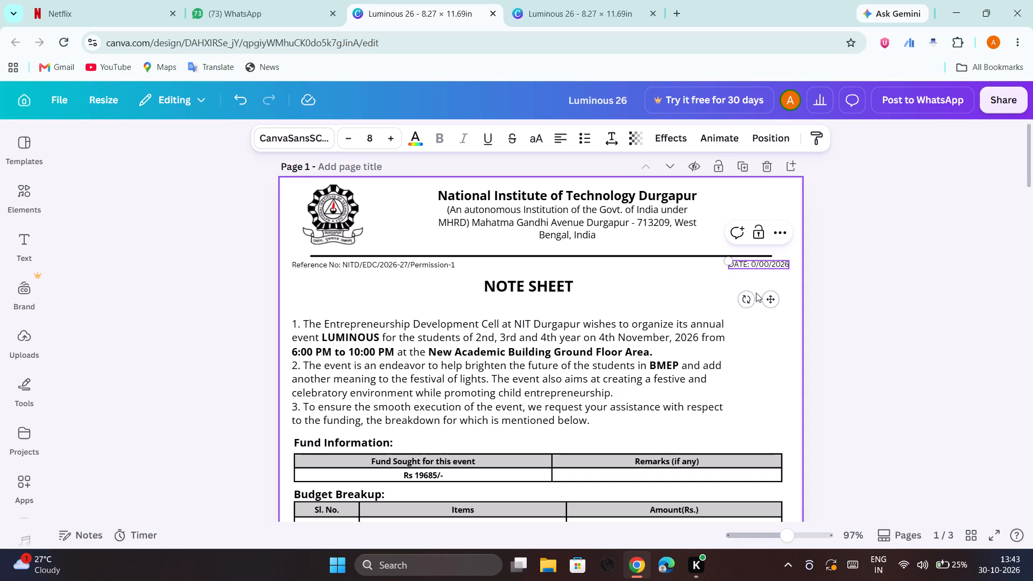
{"action": "key", "text": "BackSpace"}
{"action": "key", "text": "3"}
{"action": "key", "text": "0"}
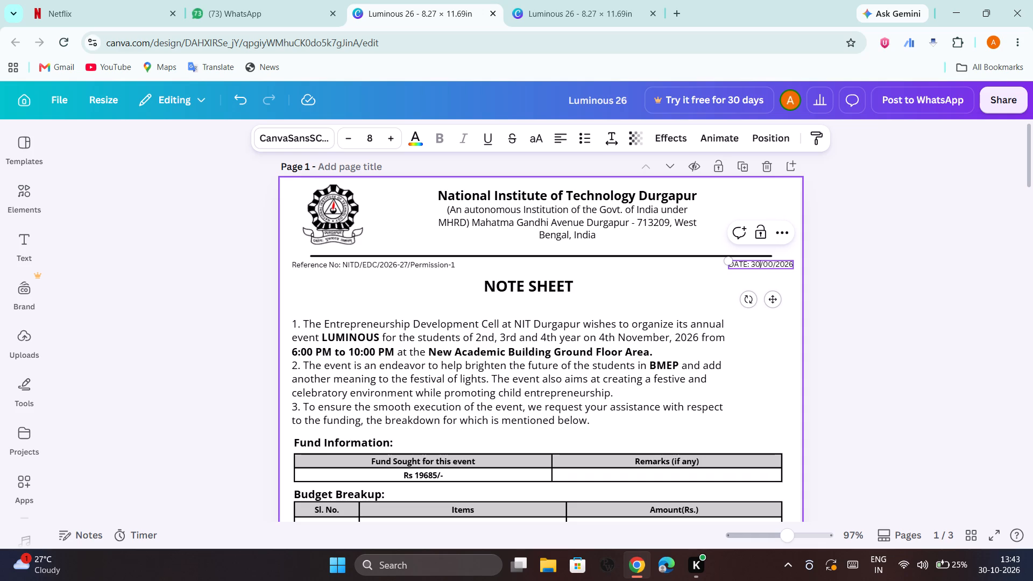
{"action": "key", "text": "Right"}
{"action": "key", "text": "Right"}
{"action": "key", "text": "BackSpace"}
{"action": "key", "text": "1"}
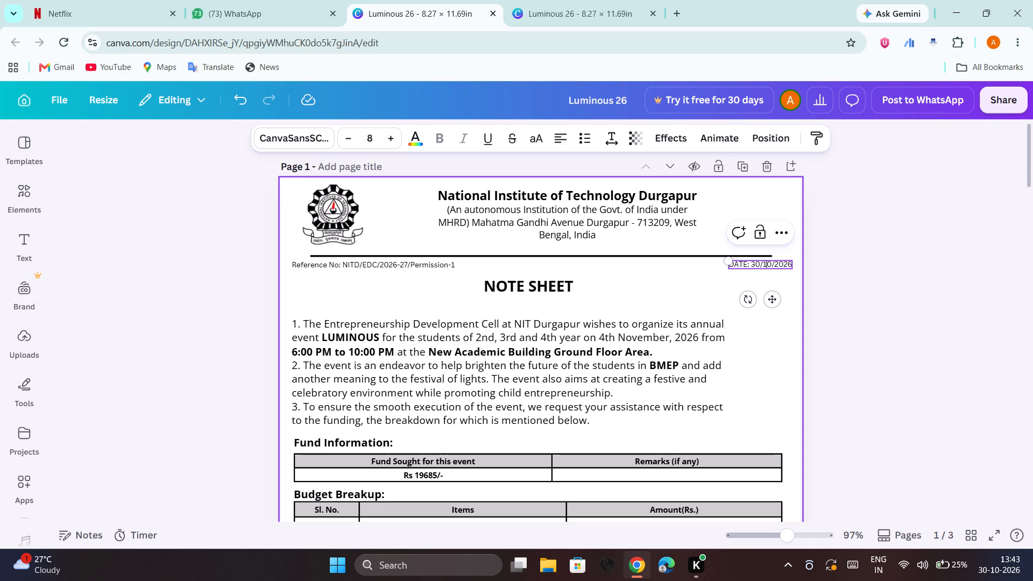
{"action": "left_click", "coordinate": [728, 324]}
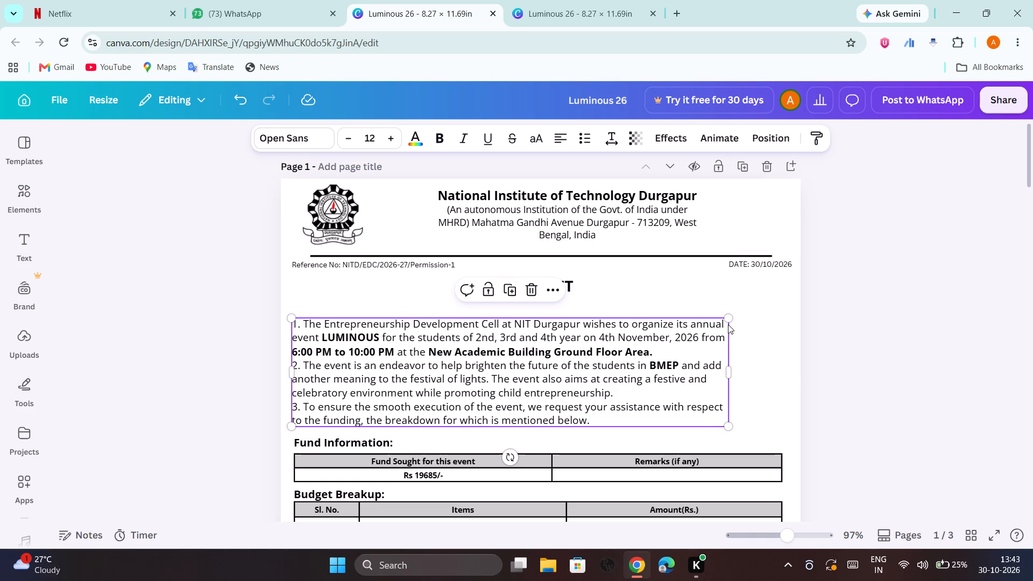
{"action": "left_click", "coordinate": [205, 314]}
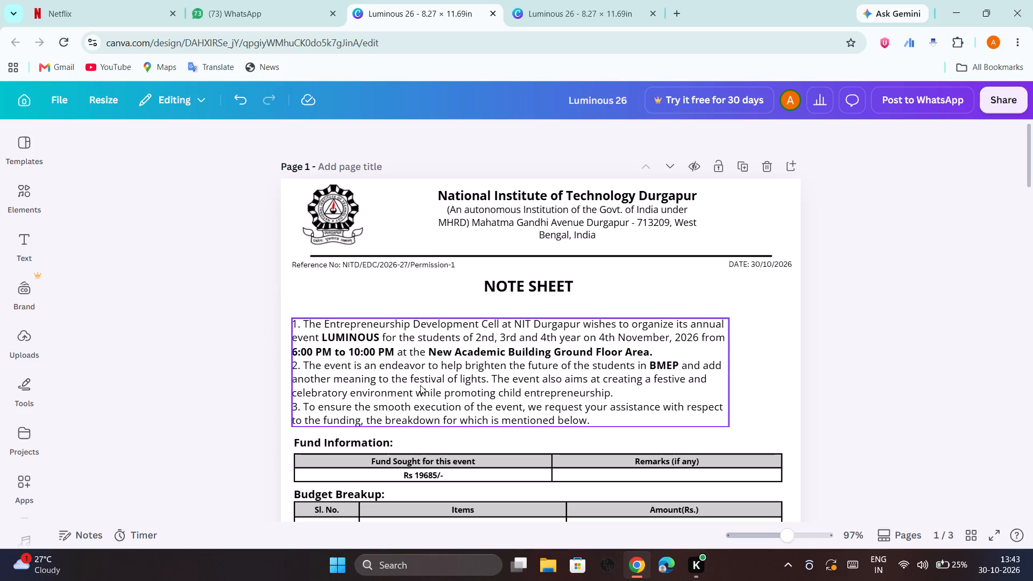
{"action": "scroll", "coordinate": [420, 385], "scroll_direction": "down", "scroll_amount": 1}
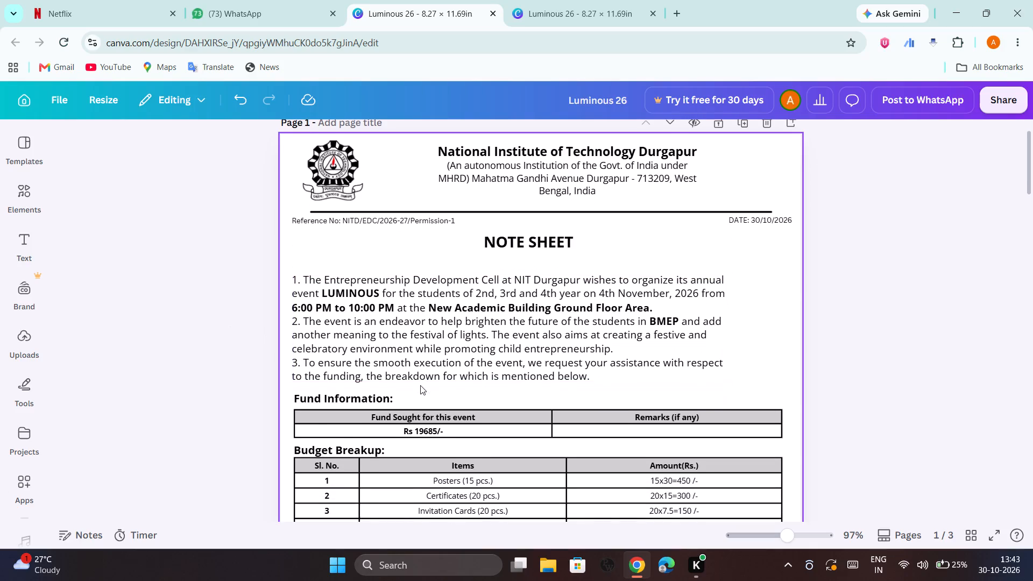
Look through all three pages, from the page 1 note sheet to the signature block on page 3.
{"action": "scroll", "coordinate": [420, 385], "scroll_direction": "down", "scroll_amount": 5}
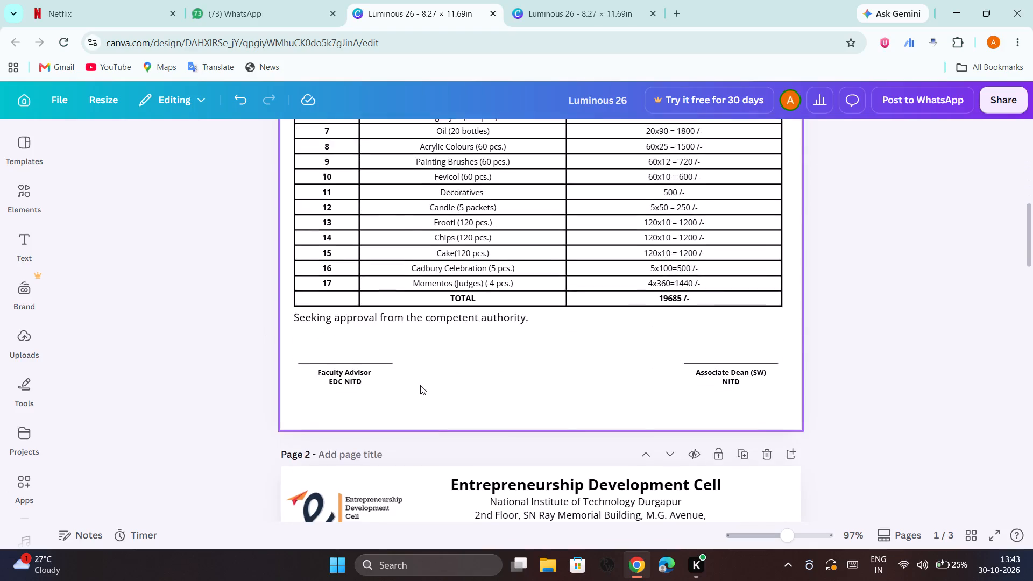
{"action": "scroll", "coordinate": [420, 385], "scroll_direction": "down", "scroll_amount": 4}
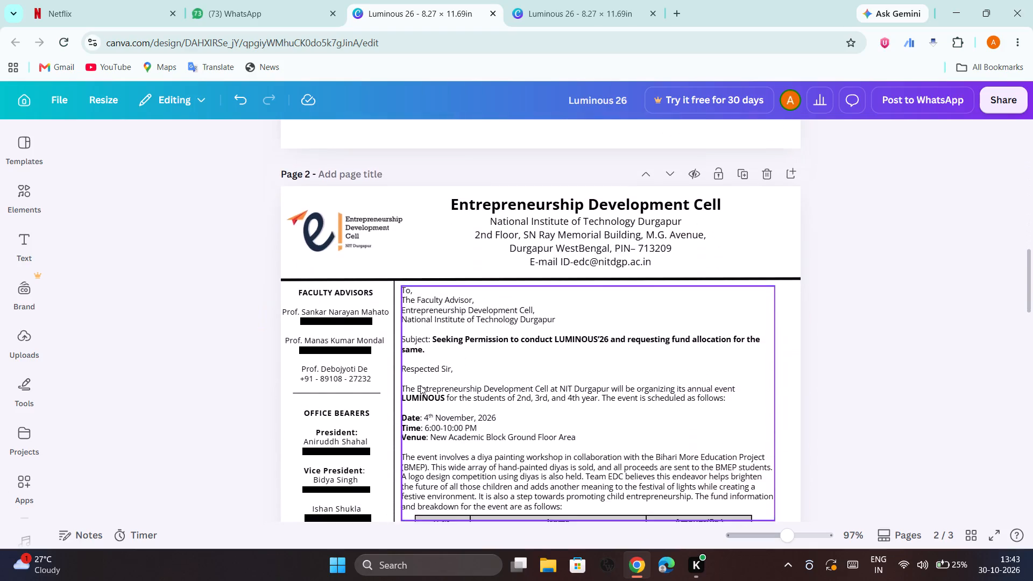
{"action": "scroll", "coordinate": [420, 385], "scroll_direction": "down", "scroll_amount": 4}
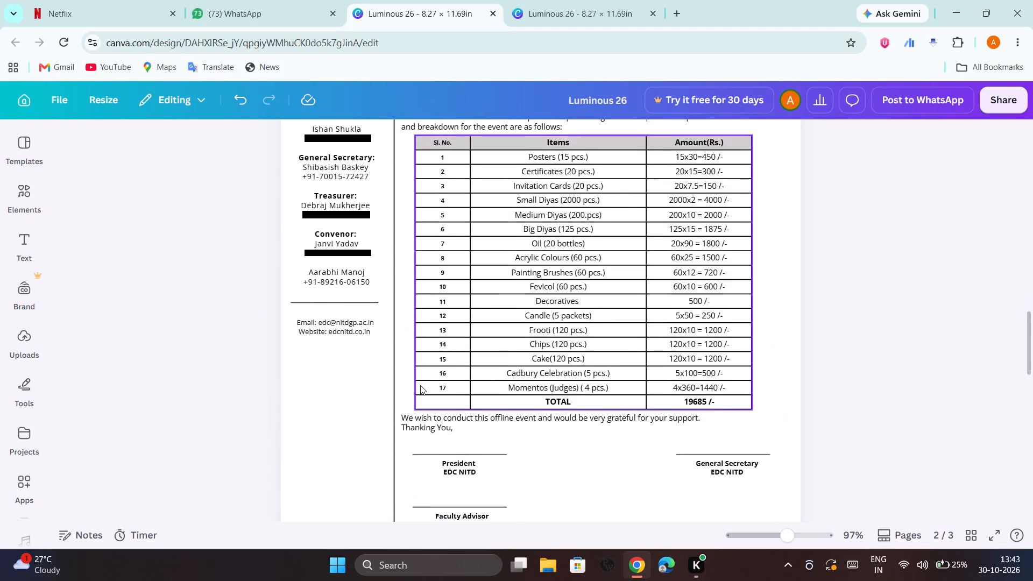
{"action": "scroll", "coordinate": [420, 385], "scroll_direction": "down", "scroll_amount": 6}
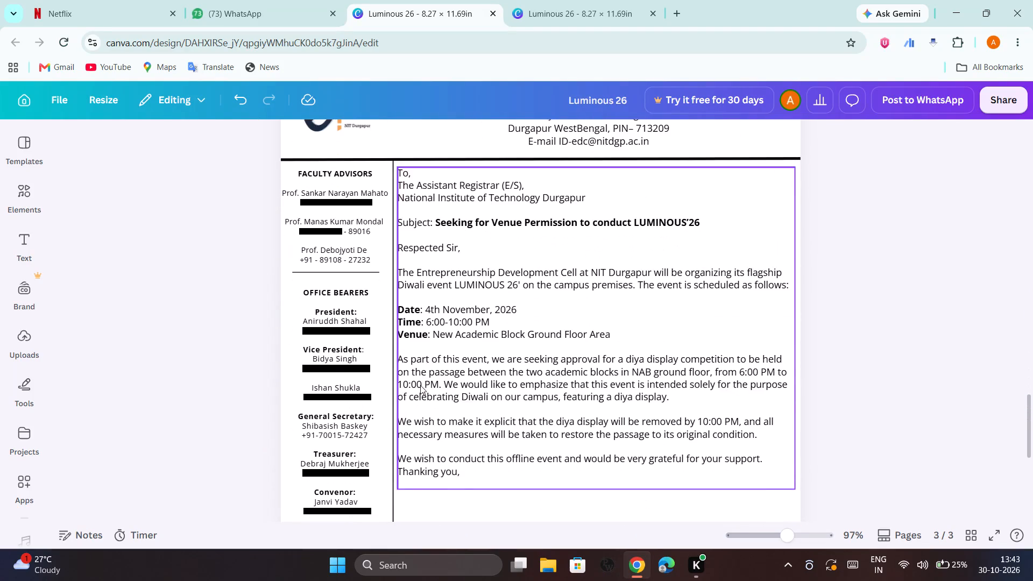
{"action": "scroll", "coordinate": [420, 385], "scroll_direction": "down", "scroll_amount": 4}
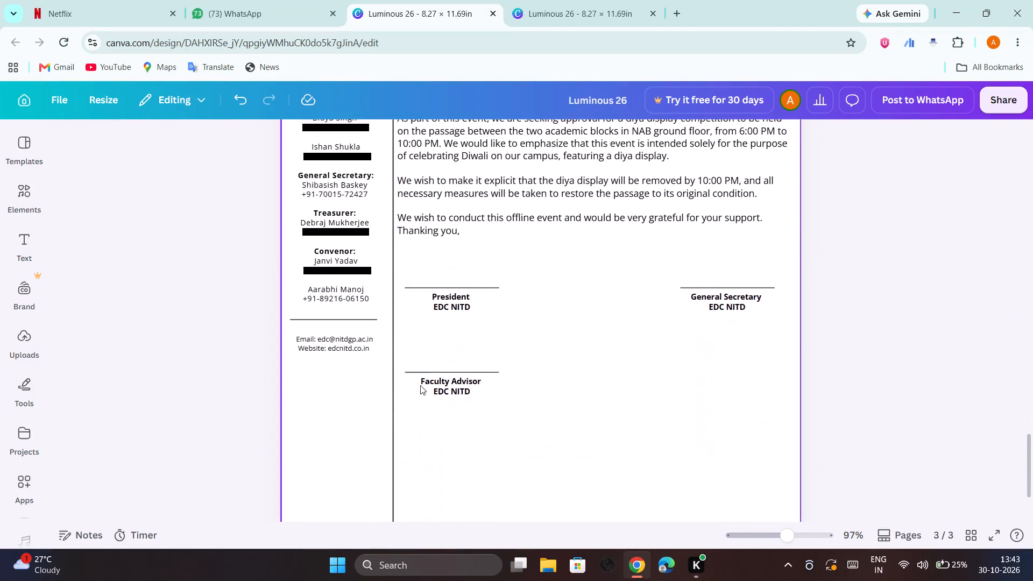
{"action": "scroll", "coordinate": [420, 385], "scroll_direction": "down", "scroll_amount": 2}
Look back over the page 3 letter and page 2's event details and budget table, ending at the page 1 note sheet.
{"action": "scroll", "coordinate": [420, 385], "scroll_direction": "up", "scroll_amount": 6}
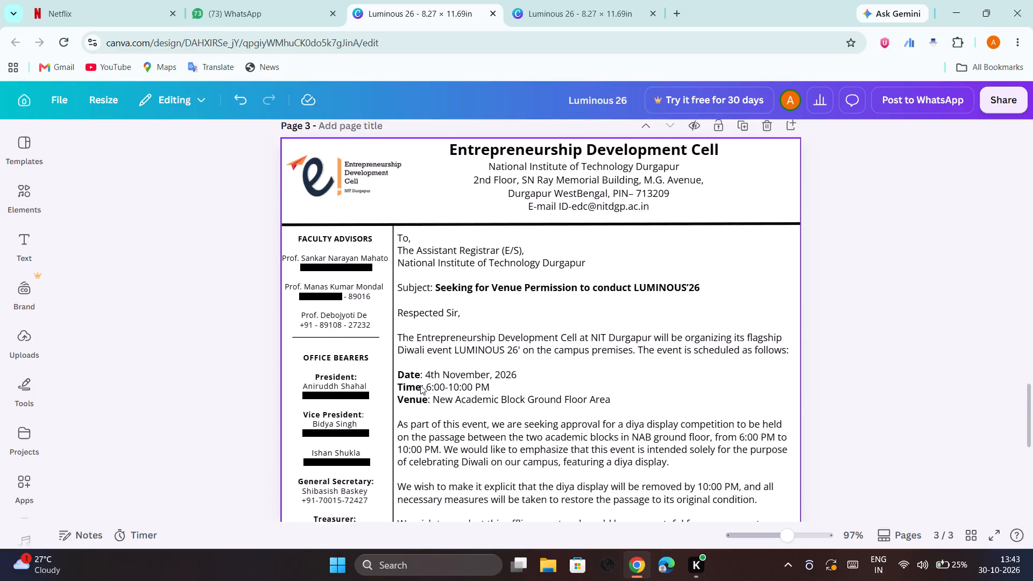
{"action": "scroll", "coordinate": [420, 385], "scroll_direction": "up", "scroll_amount": 9}
{"action": "scroll", "coordinate": [420, 385], "scroll_direction": "down", "scroll_amount": 8}
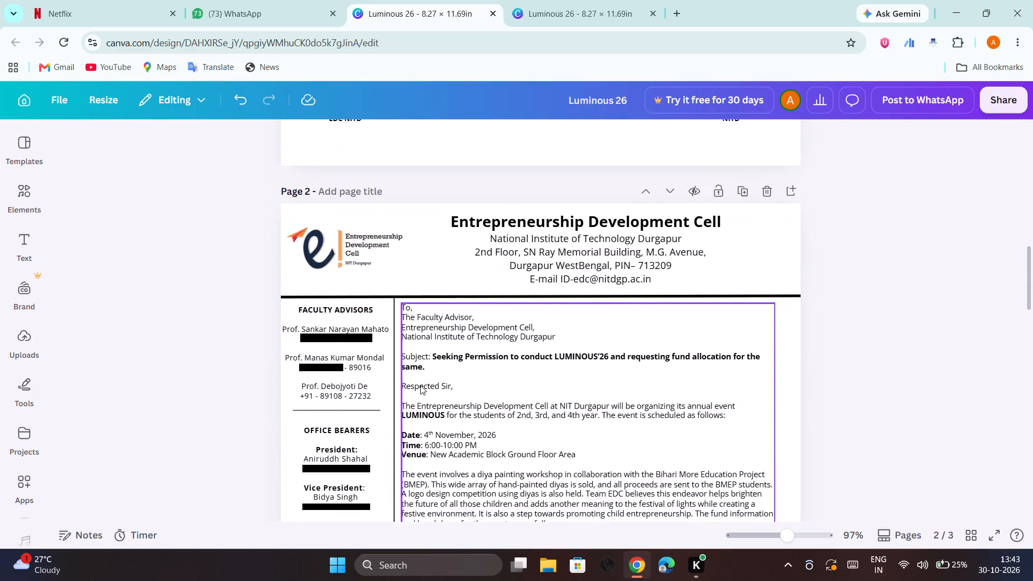
{"action": "scroll", "coordinate": [420, 385], "scroll_direction": "down", "scroll_amount": 3}
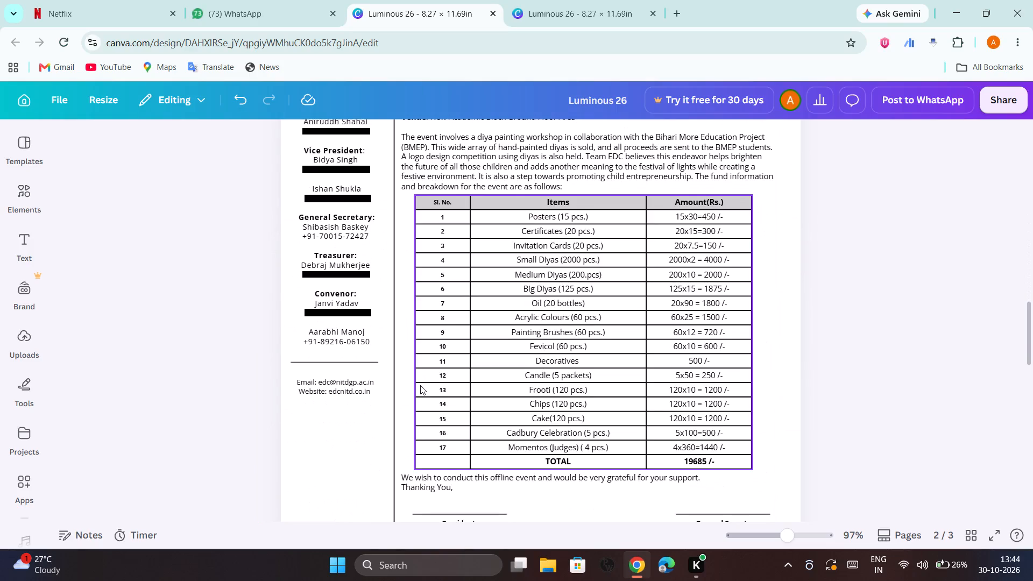
{"action": "scroll", "coordinate": [420, 385], "scroll_direction": "up", "scroll_amount": 10}
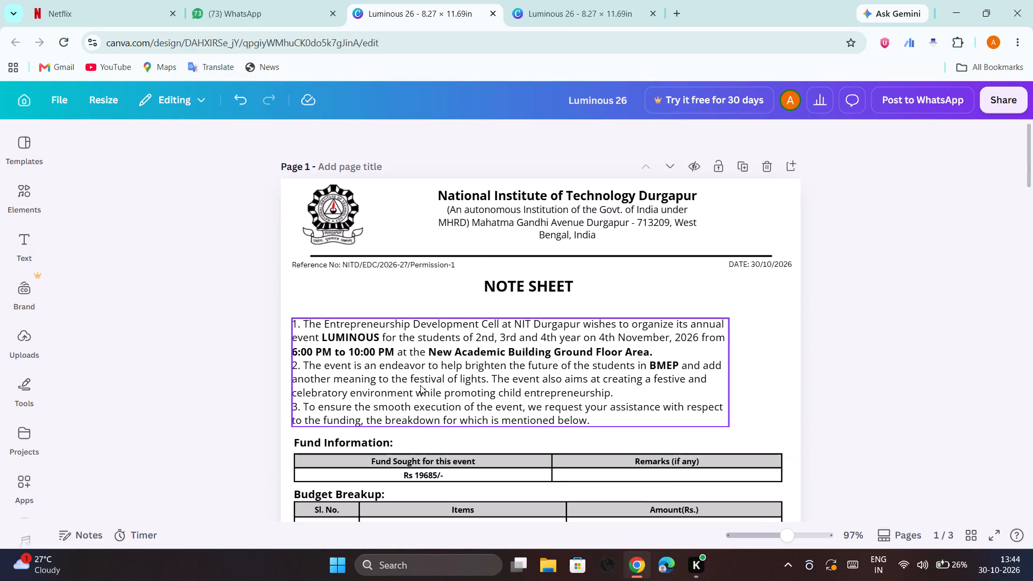
Proofread the page 1 note sheet, checking its header date, event paragraphs, fund information, budget breakup and signature lines.
{"action": "scroll", "coordinate": [420, 385], "scroll_direction": "down", "scroll_amount": 1}
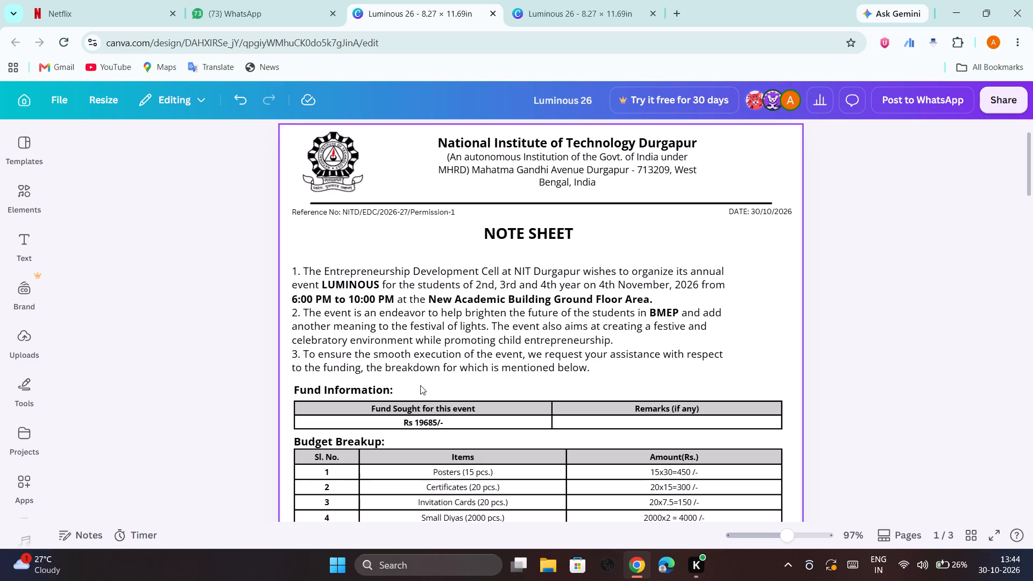
{"action": "scroll", "coordinate": [420, 385], "scroll_direction": "down", "scroll_amount": 2}
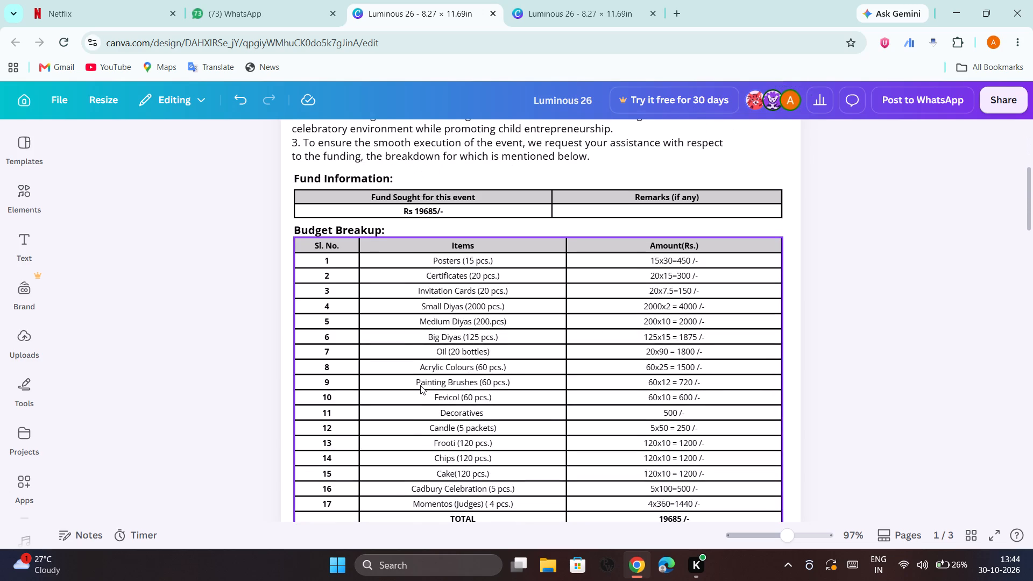
{"action": "right_click", "coordinate": [420, 385]}
{"action": "left_click", "coordinate": [206, 364]}
{"action": "left_click", "coordinate": [206, 364]}
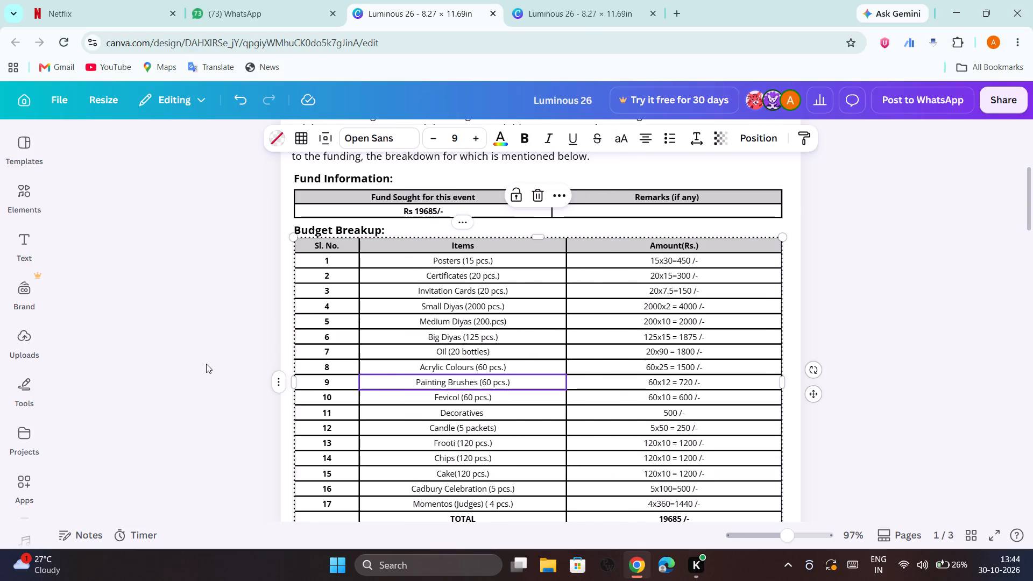
{"action": "scroll", "coordinate": [392, 371], "scroll_direction": "down", "scroll_amount": 2}
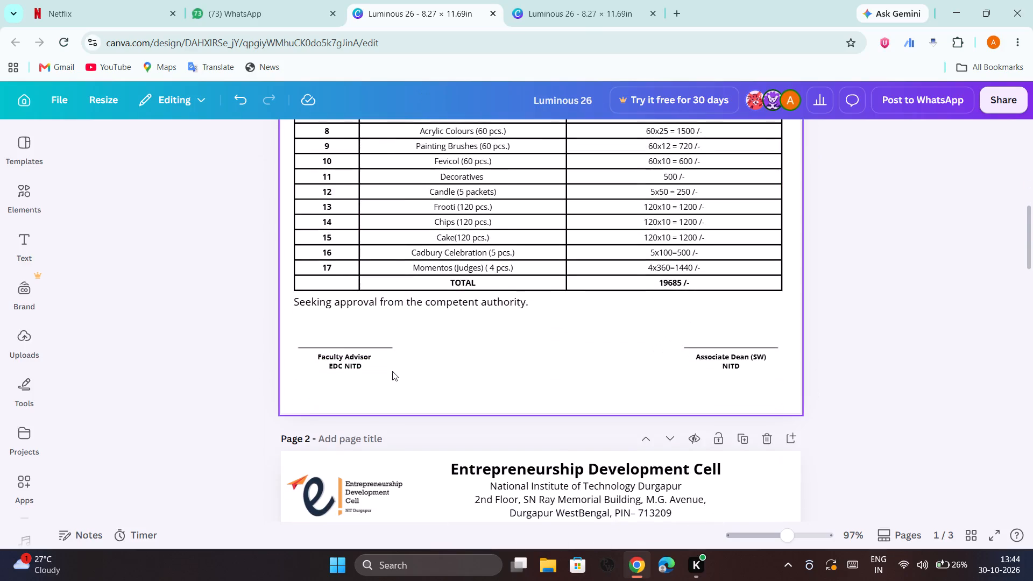
Proofread the page 2 letter to the Faculty Advisor, checking its event details, budget table and signature block.
{"action": "scroll", "coordinate": [392, 371], "scroll_direction": "down", "scroll_amount": 4}
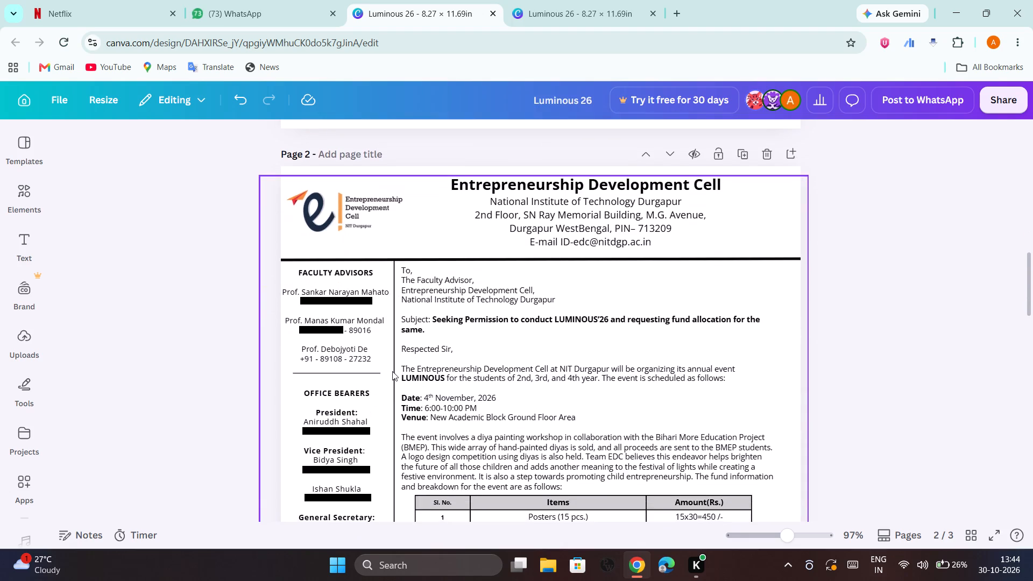
{"action": "scroll", "coordinate": [392, 371], "scroll_direction": "down", "scroll_amount": 1}
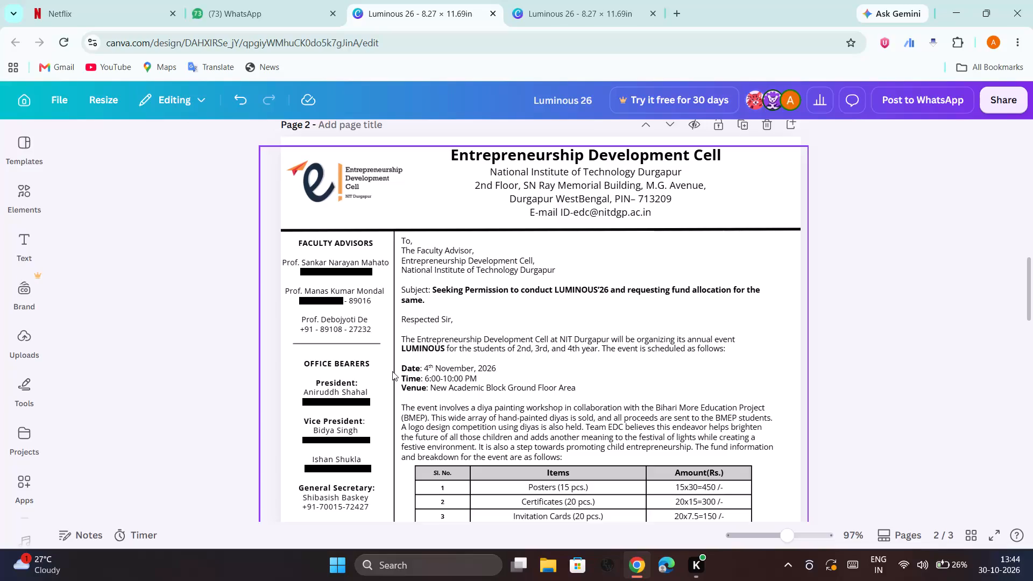
{"action": "scroll", "coordinate": [392, 371], "scroll_direction": "down", "scroll_amount": 3}
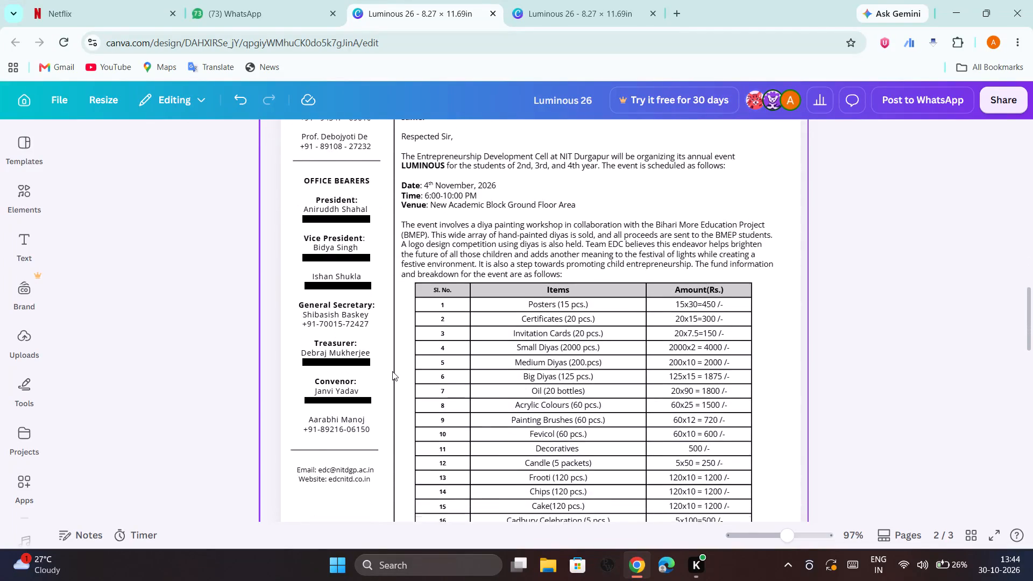
{"action": "scroll", "coordinate": [392, 371], "scroll_direction": "down", "scroll_amount": 3}
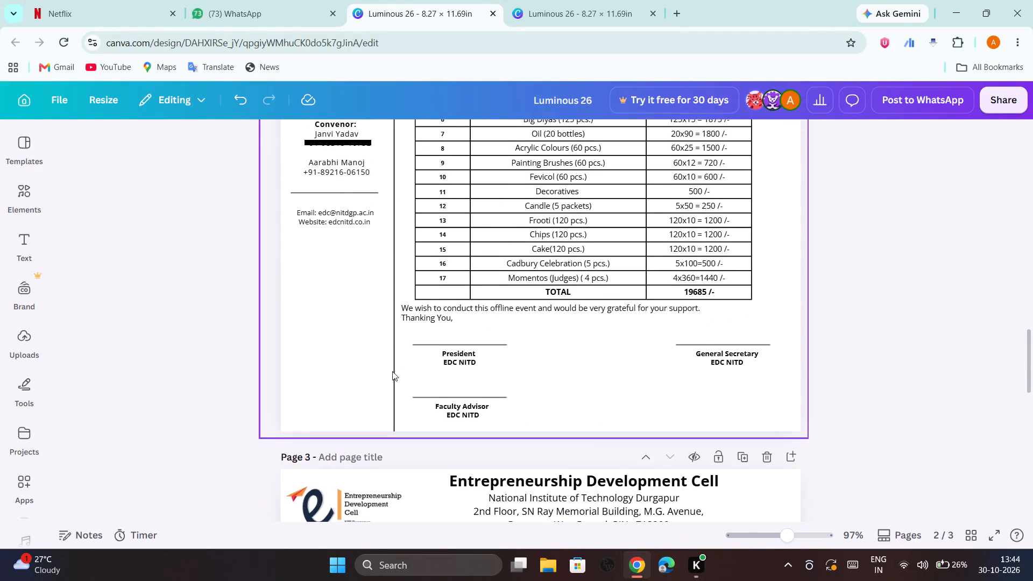
{"action": "scroll", "coordinate": [392, 371], "scroll_direction": "up", "scroll_amount": 3}
{"action": "scroll", "coordinate": [392, 371], "scroll_direction": "down", "scroll_amount": 1}
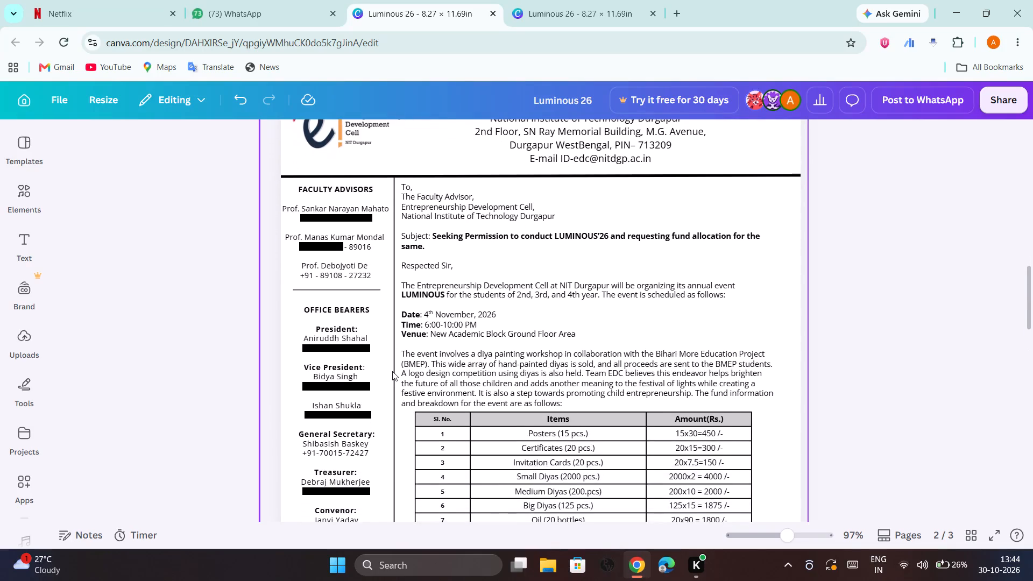
{"action": "scroll", "coordinate": [392, 371], "scroll_direction": "down", "scroll_amount": 3}
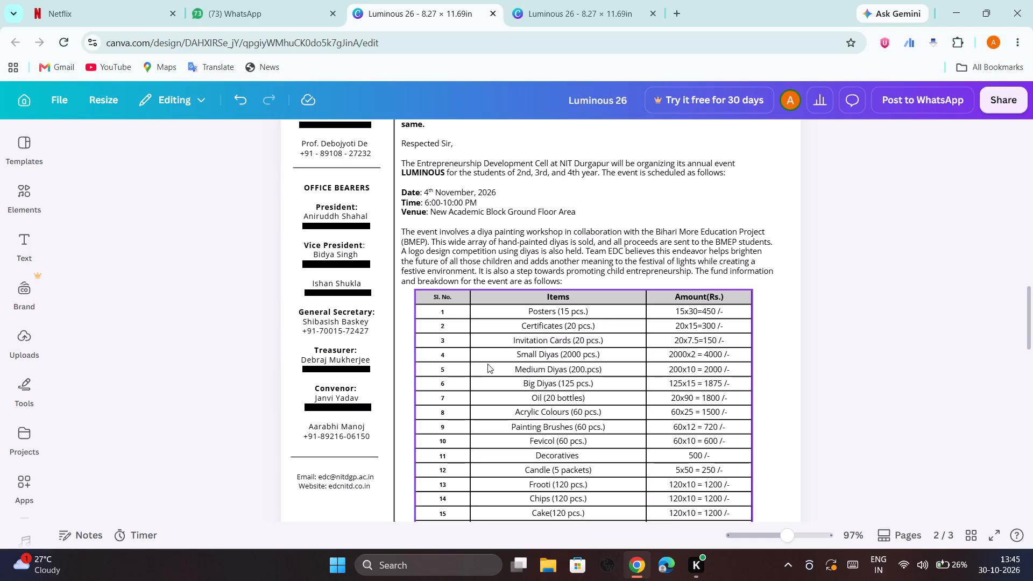
{"action": "scroll", "coordinate": [487, 364], "scroll_direction": "down", "scroll_amount": 3}
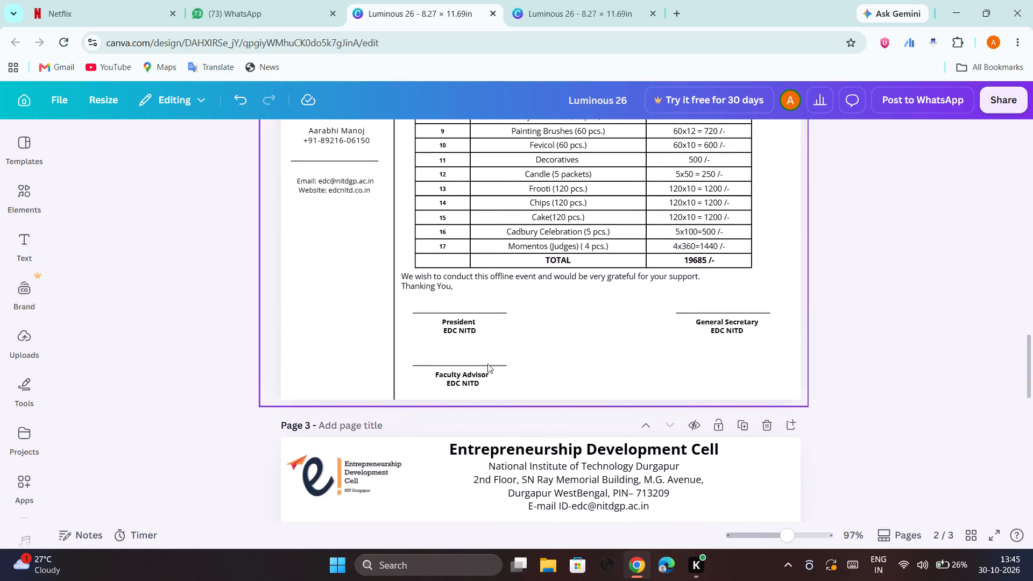
Proofread the page 3 venue permission letter to the Assistant Registrar, from its header to the signature block.
{"action": "scroll", "coordinate": [487, 364], "scroll_direction": "down", "scroll_amount": 3}
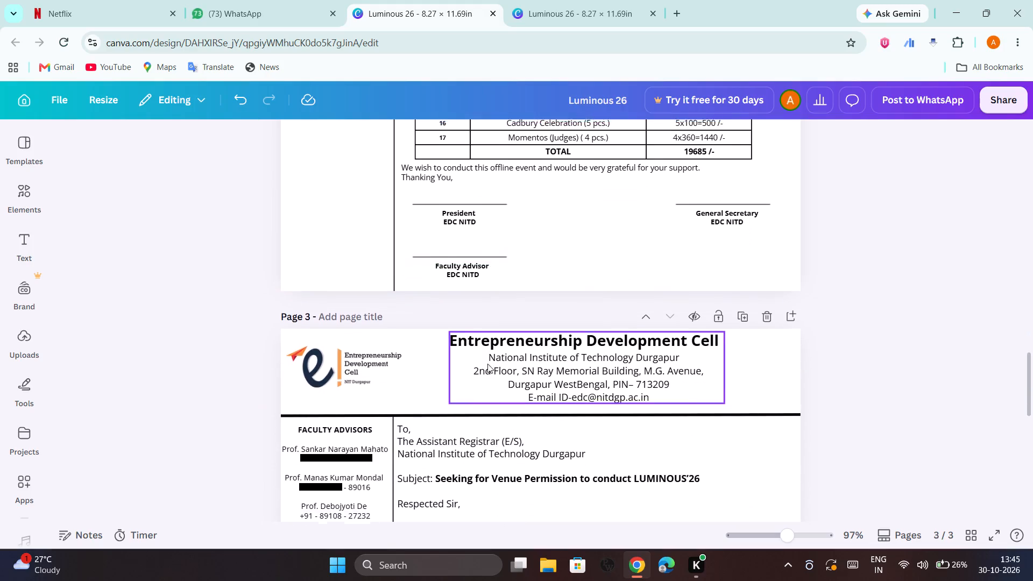
{"action": "scroll", "coordinate": [487, 364], "scroll_direction": "down", "scroll_amount": 3}
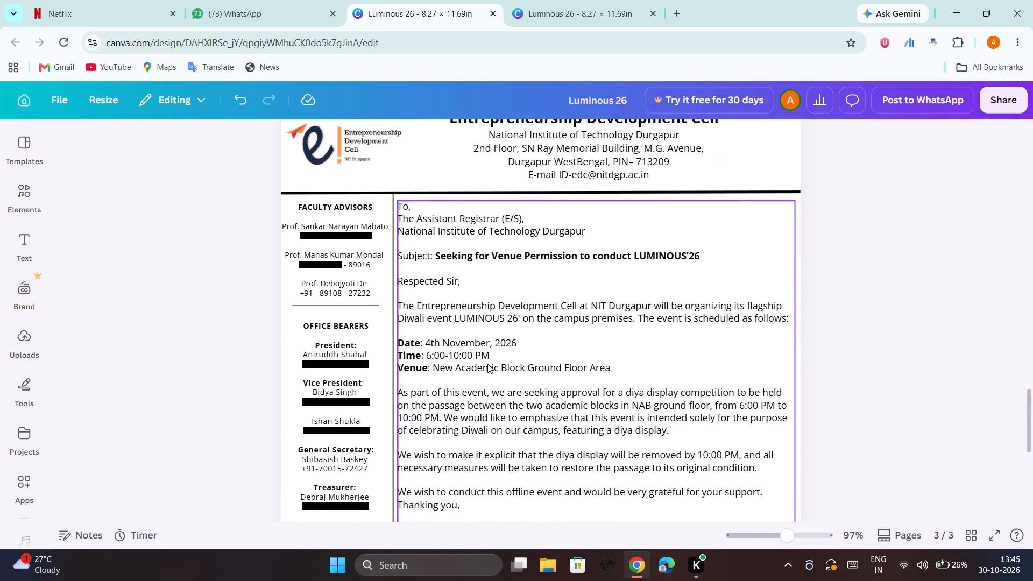
{"action": "scroll", "coordinate": [487, 364], "scroll_direction": "down", "scroll_amount": 1}
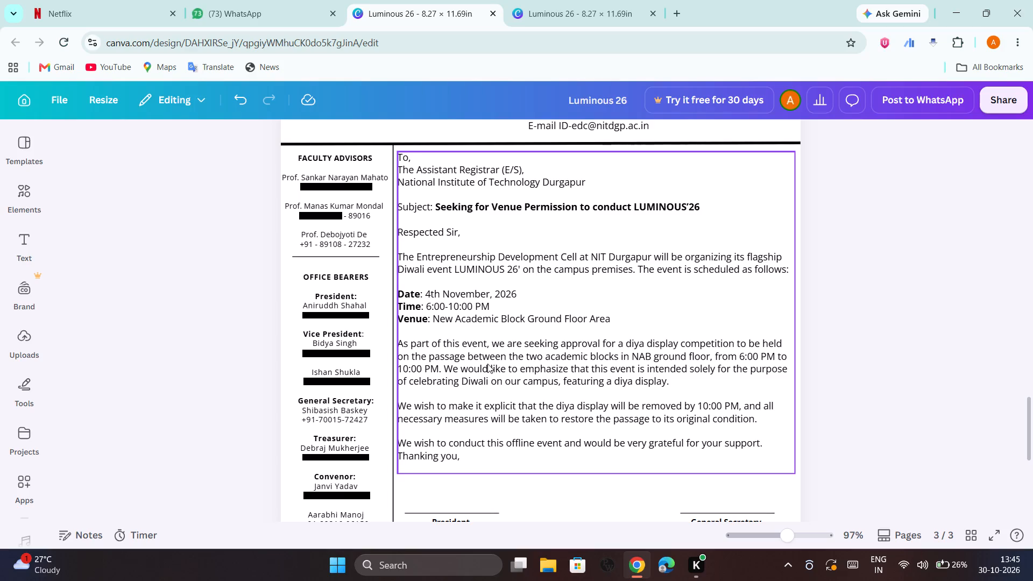
{"action": "scroll", "coordinate": [487, 364], "scroll_direction": "down", "scroll_amount": 1}
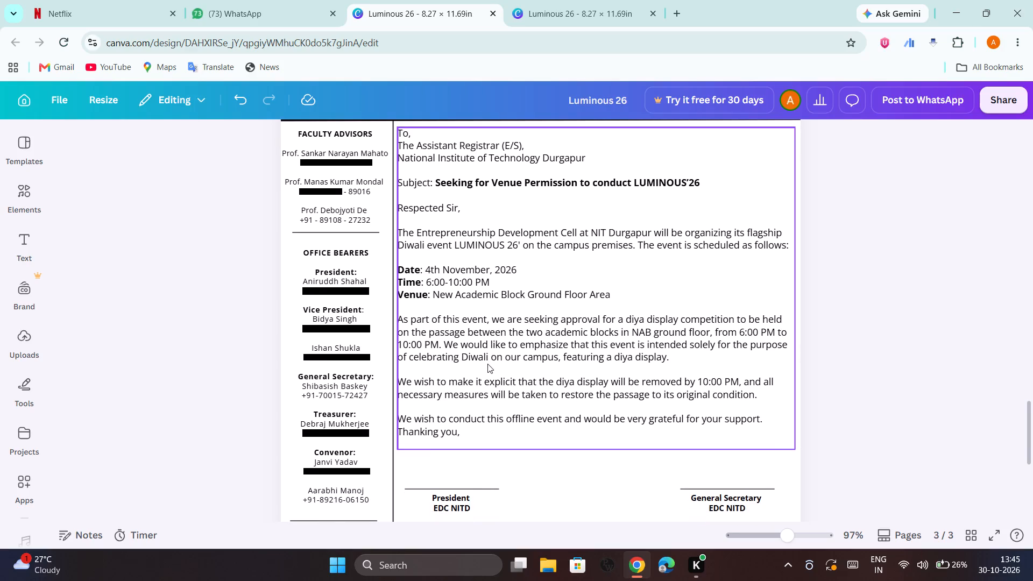
{"action": "scroll", "coordinate": [487, 364], "scroll_direction": "down", "scroll_amount": 1}
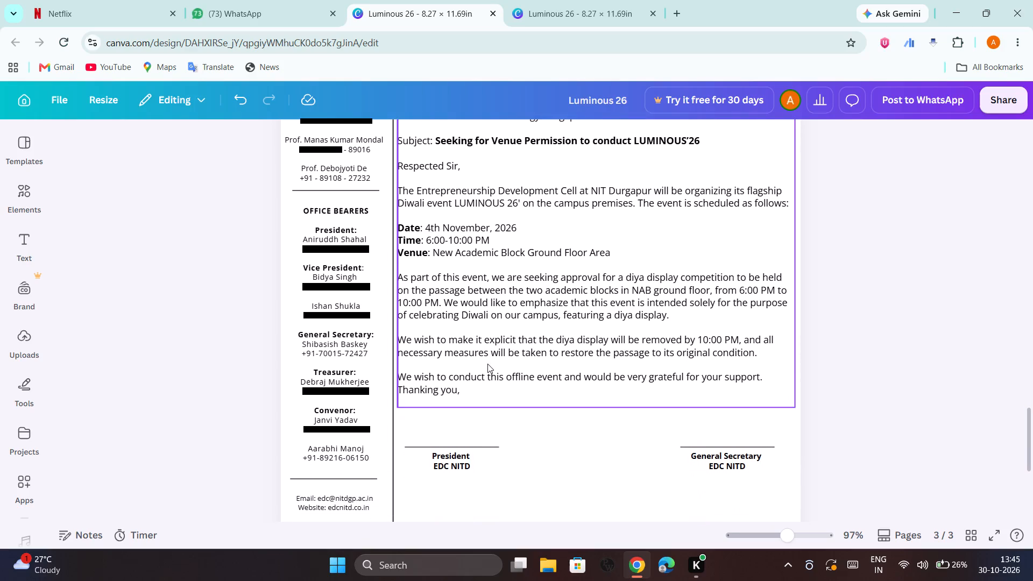
{"action": "scroll", "coordinate": [487, 364], "scroll_direction": "down", "scroll_amount": 3}
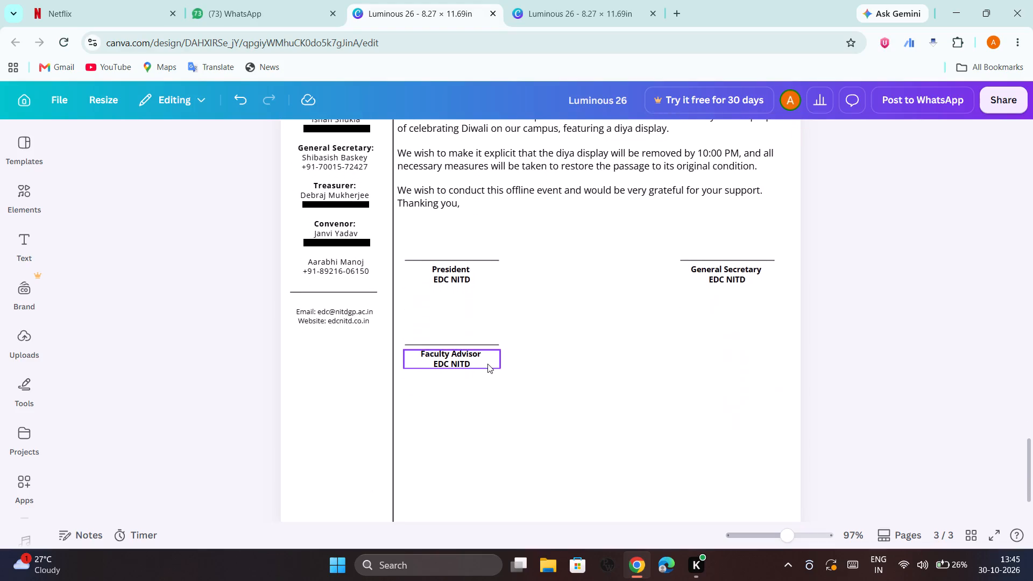
{"action": "scroll", "coordinate": [487, 364], "scroll_direction": "down", "scroll_amount": 1}
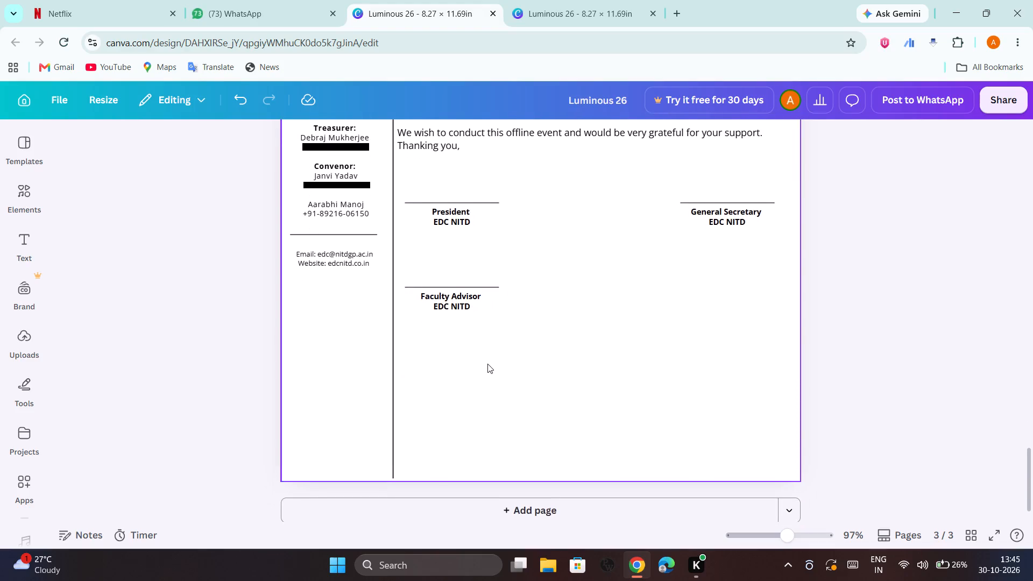
Recheck the page 3 letter's wording, event details and header, and page 2's budget table.
{"action": "scroll", "coordinate": [487, 364], "scroll_direction": "up", "scroll_amount": 4}
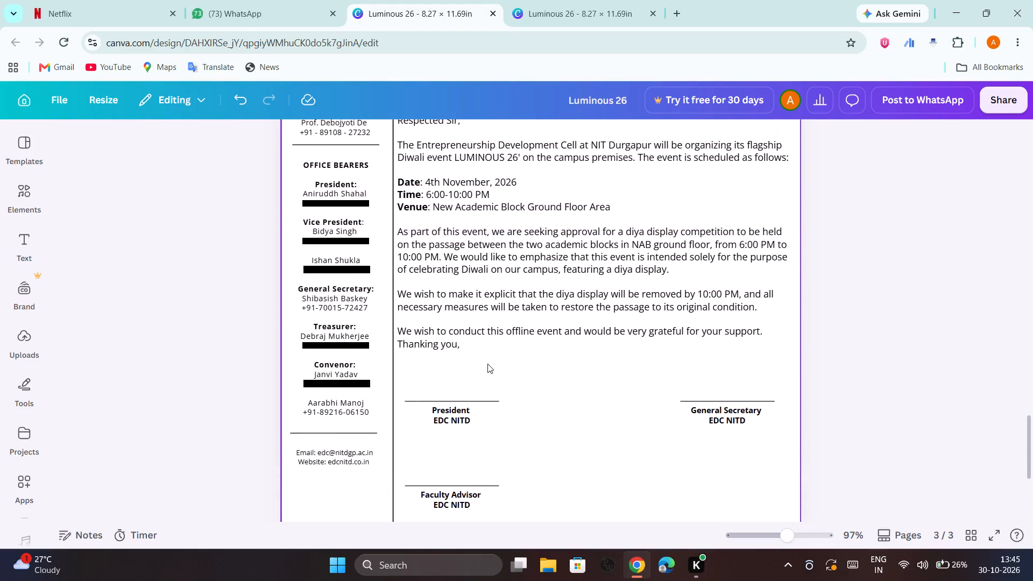
{"action": "scroll", "coordinate": [487, 364], "scroll_direction": "up", "scroll_amount": 1}
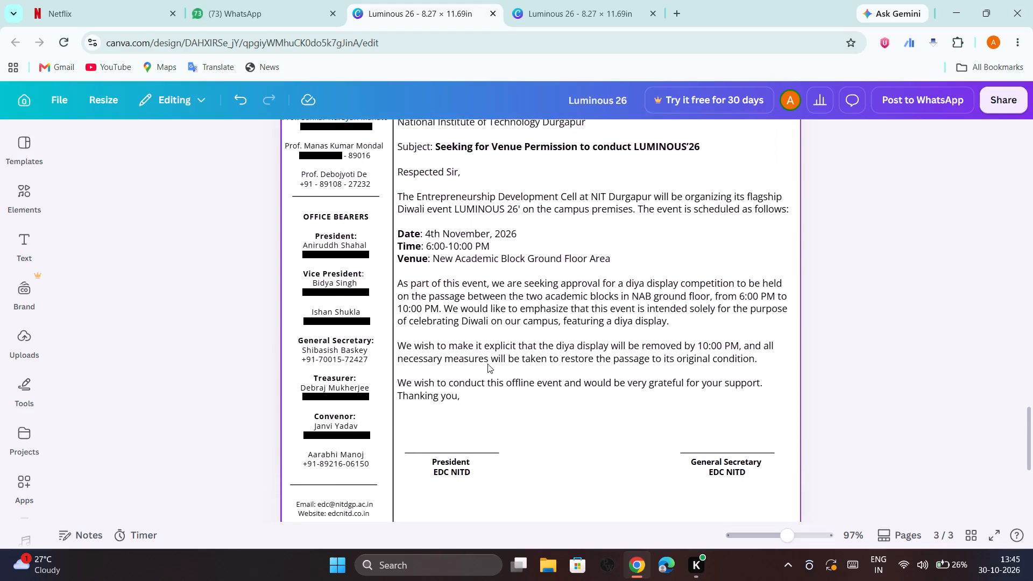
{"action": "scroll", "coordinate": [487, 364], "scroll_direction": "up", "scroll_amount": 1}
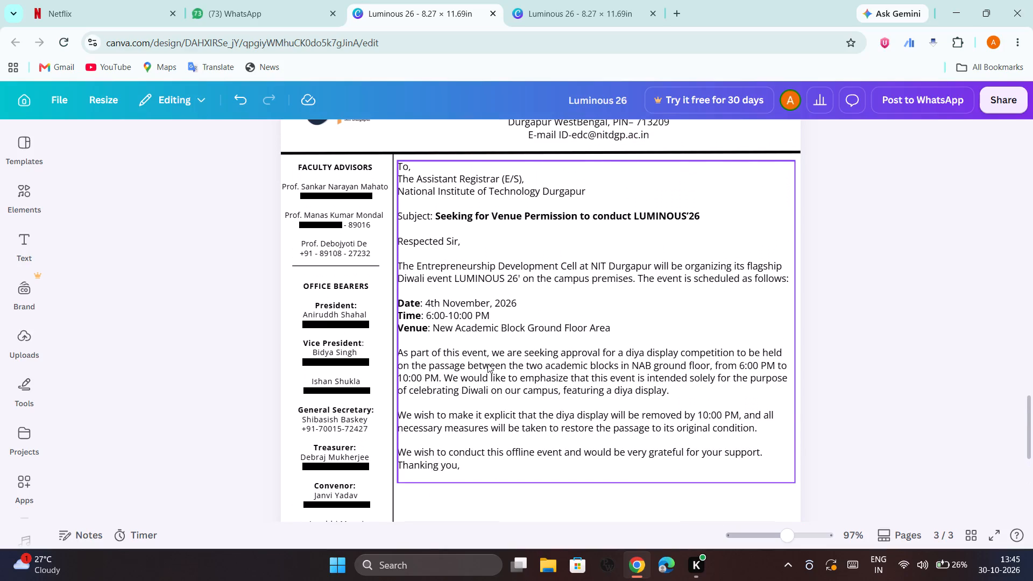
{"action": "scroll", "coordinate": [487, 364], "scroll_direction": "up", "scroll_amount": 3}
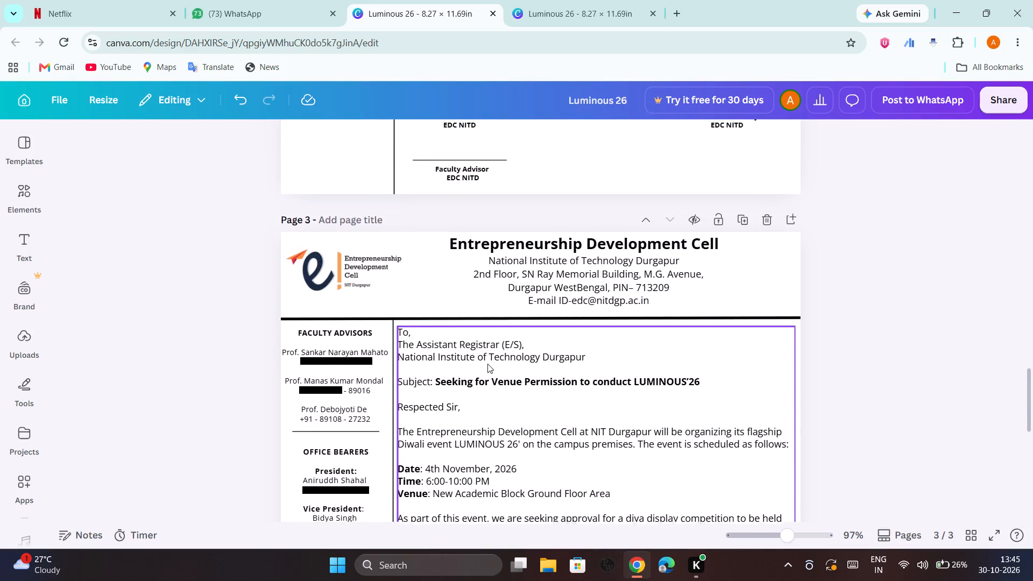
{"action": "scroll", "coordinate": [487, 364], "scroll_direction": "up", "scroll_amount": 1}
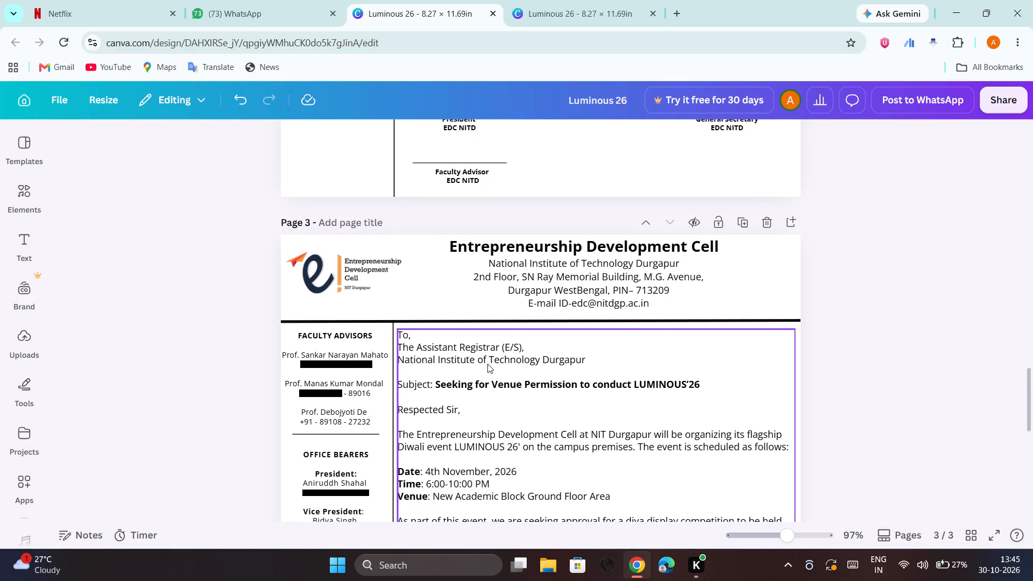
{"action": "scroll", "coordinate": [487, 364], "scroll_direction": "up", "scroll_amount": 2}
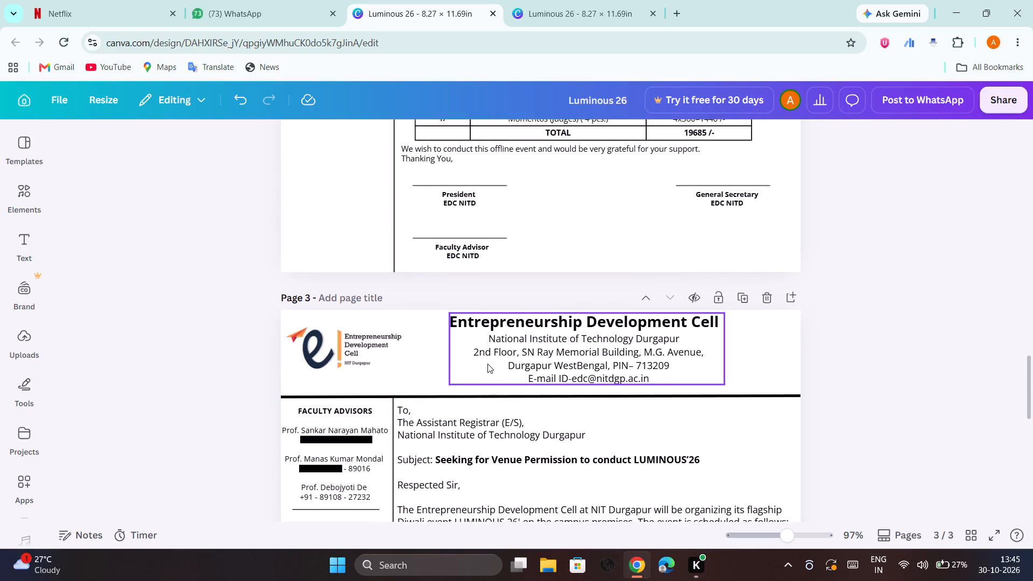
{"action": "scroll", "coordinate": [487, 364], "scroll_direction": "up", "scroll_amount": 6}
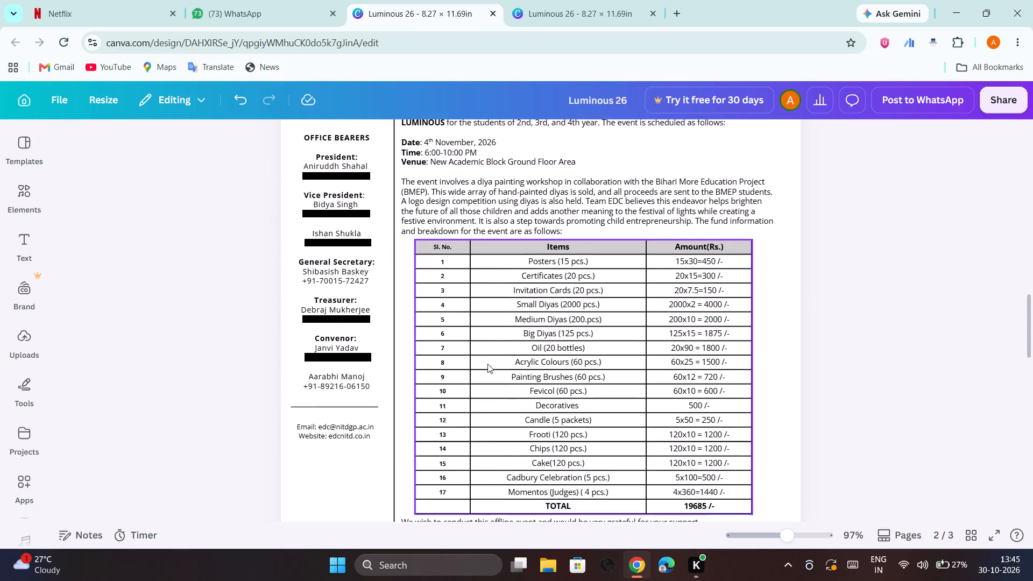
Recheck page 2's event details, subject and letterhead, along with page 1's note sheet paragraphs, fund information, budget breakup and signature lines.
{"action": "scroll", "coordinate": [487, 364], "scroll_direction": "up", "scroll_amount": 2}
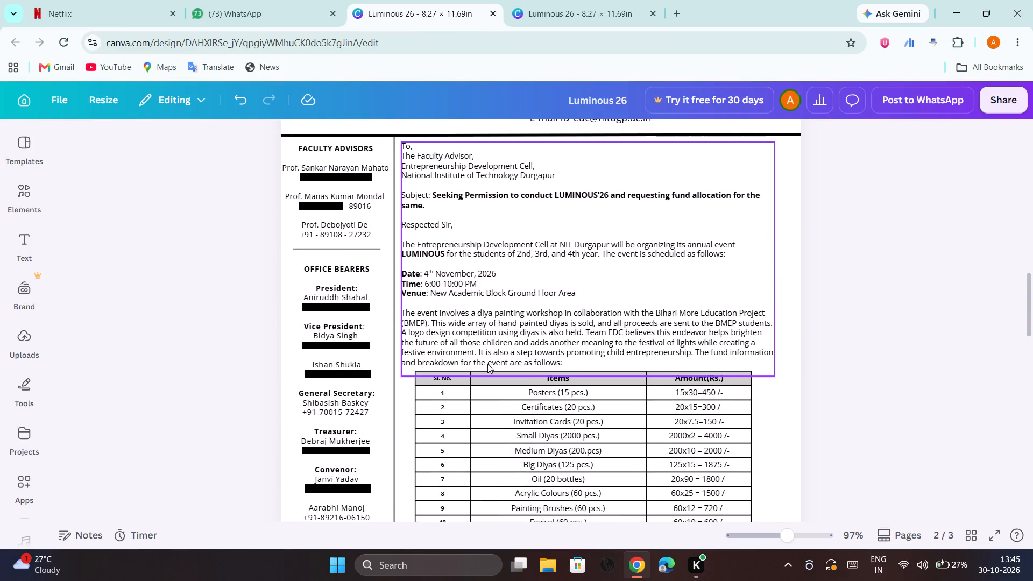
{"action": "scroll", "coordinate": [487, 364], "scroll_direction": "up", "scroll_amount": 2}
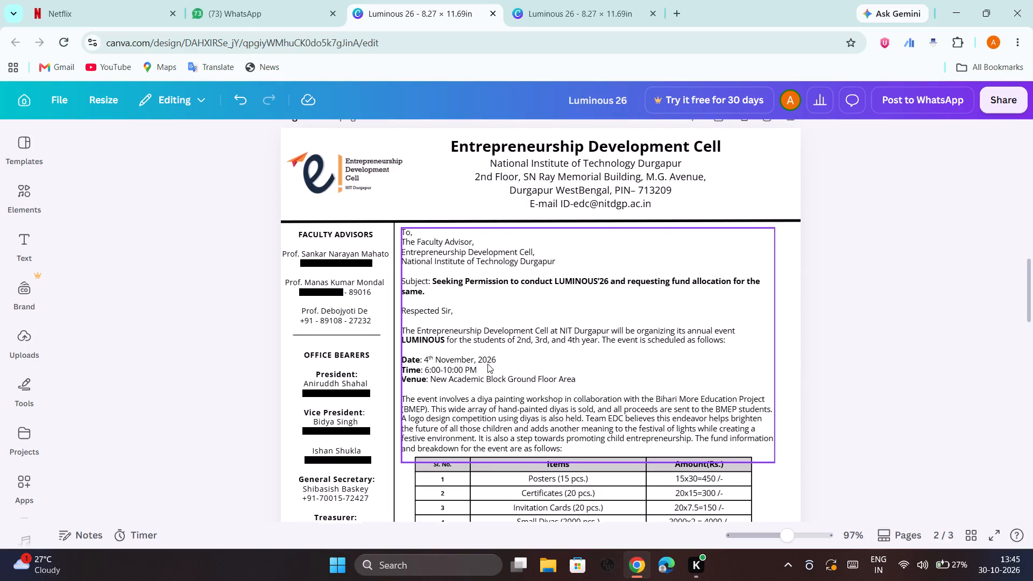
{"action": "scroll", "coordinate": [487, 364], "scroll_direction": "up", "scroll_amount": 1}
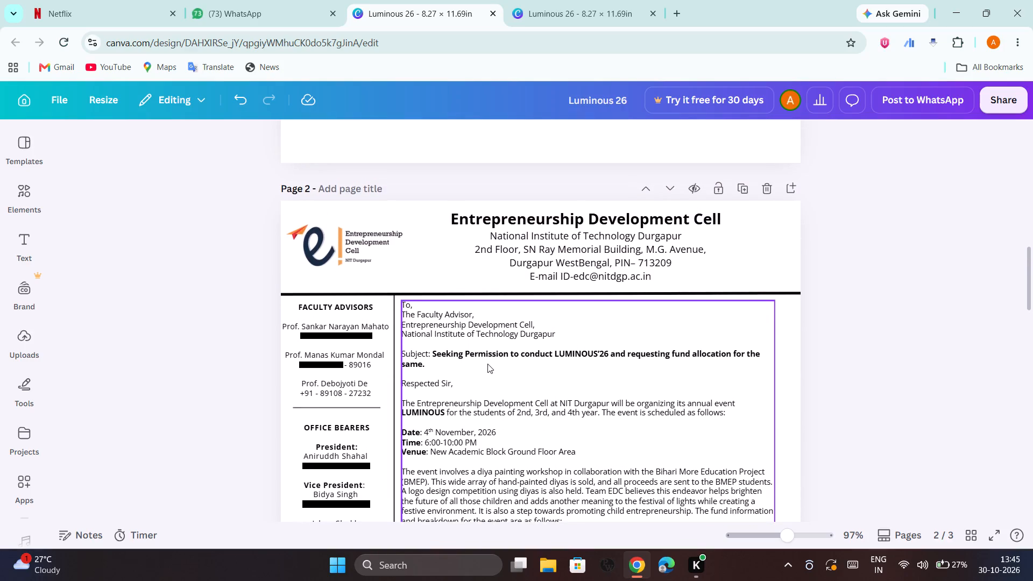
{"action": "scroll", "coordinate": [487, 364], "scroll_direction": "up", "scroll_amount": 2}
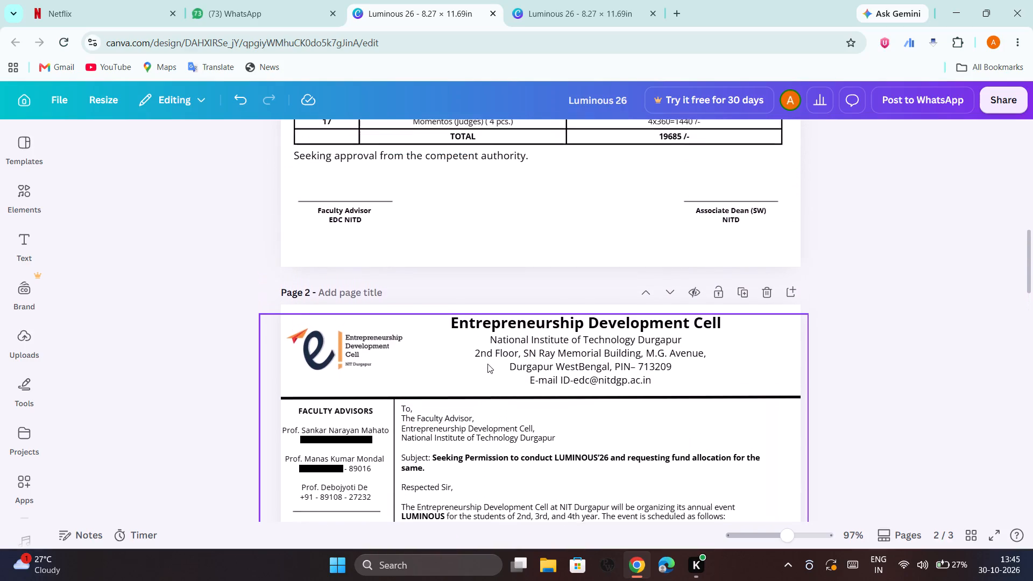
{"action": "scroll", "coordinate": [487, 364], "scroll_direction": "up", "scroll_amount": 6}
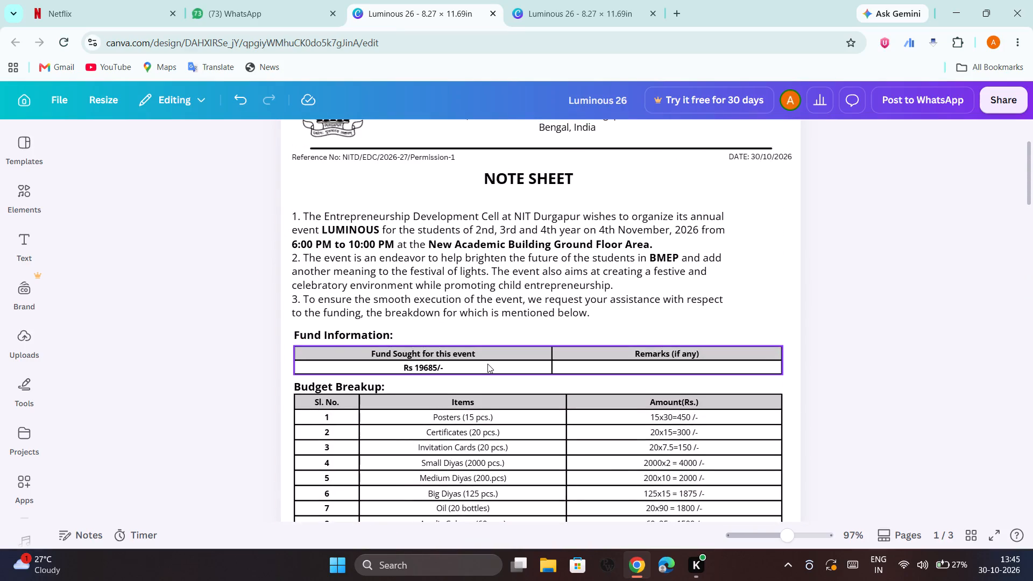
{"action": "scroll", "coordinate": [487, 364], "scroll_direction": "up", "scroll_amount": 1}
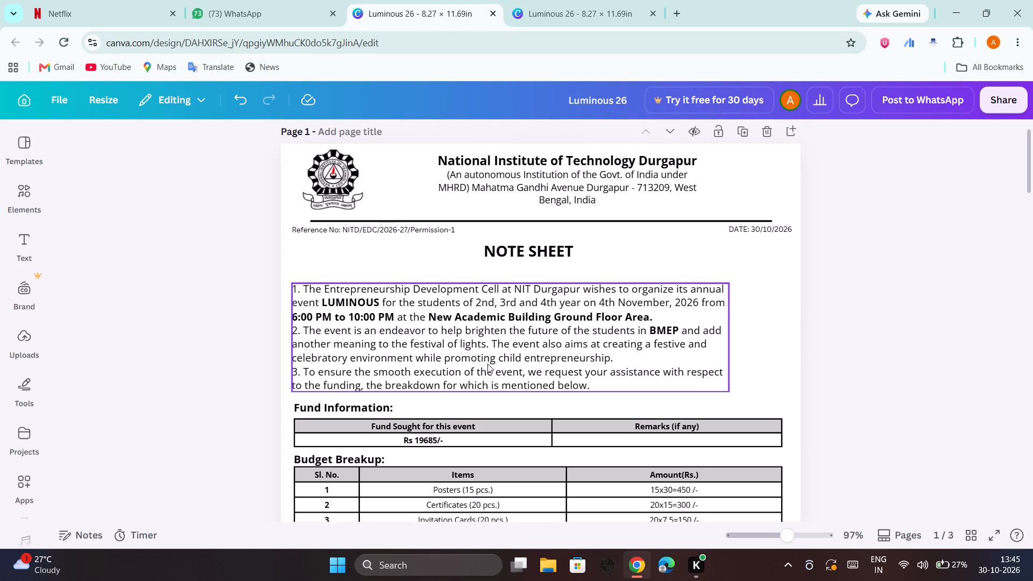
{"action": "scroll", "coordinate": [487, 364], "scroll_direction": "up", "scroll_amount": 2}
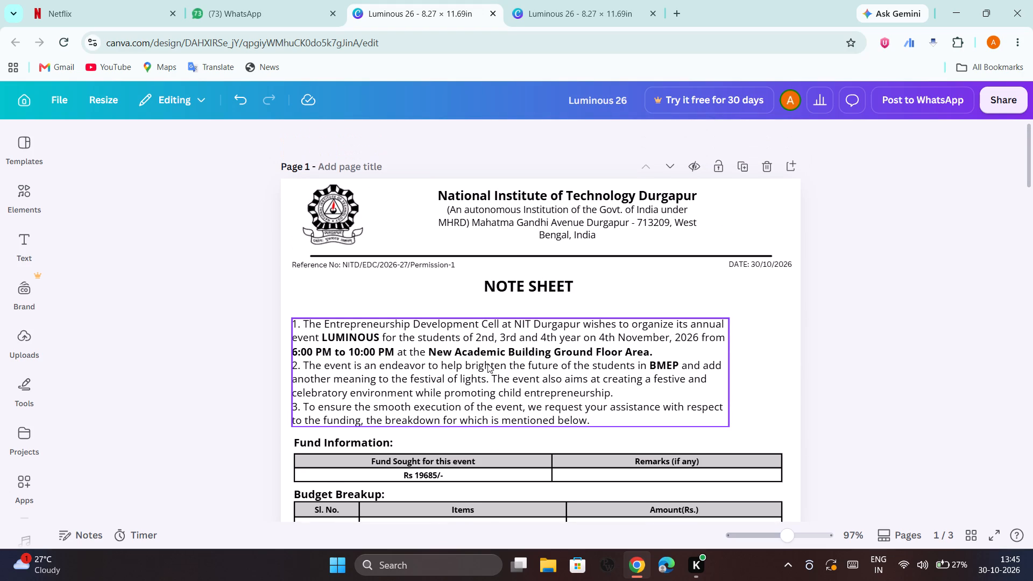
{"action": "scroll", "coordinate": [487, 364], "scroll_direction": "down", "scroll_amount": 5}
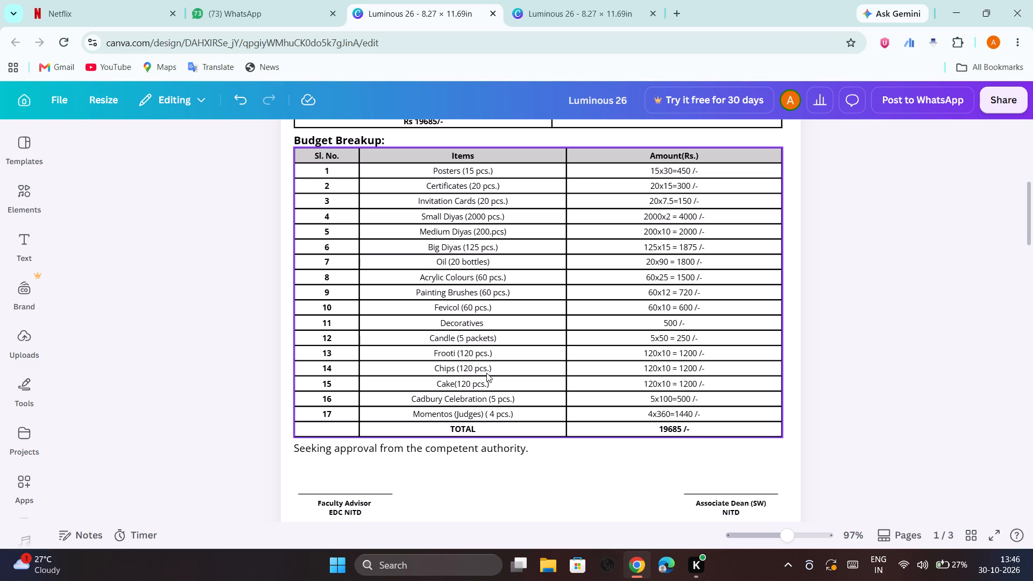
{"action": "left_click", "coordinate": [192, 379]}
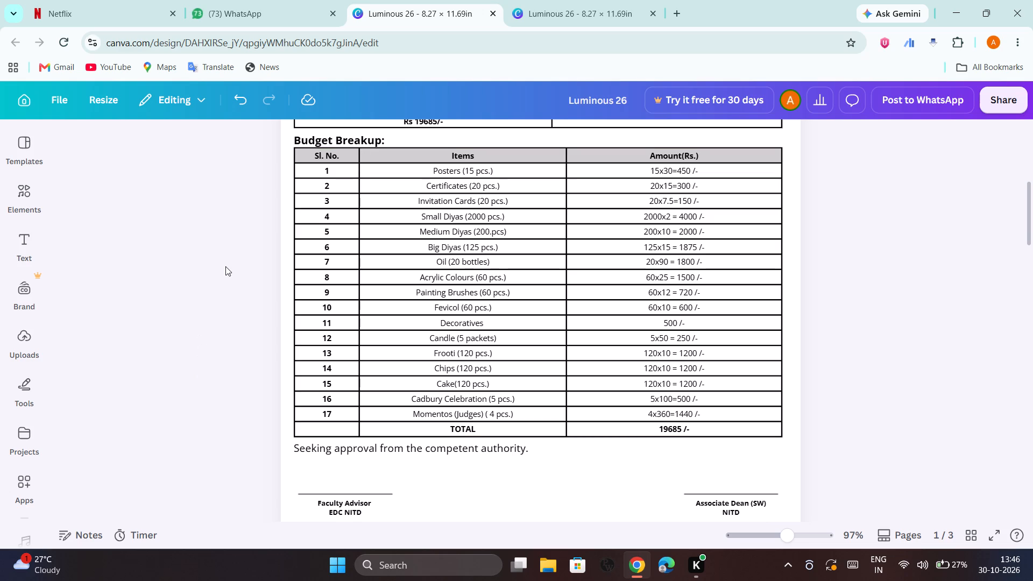
Review the overall layout of the page 1 note sheet and the page 2 letter with its budget table at a smaller zoom.
{"action": "scroll", "coordinate": [225, 266], "scroll_direction": "up", "scroll_amount": 3}
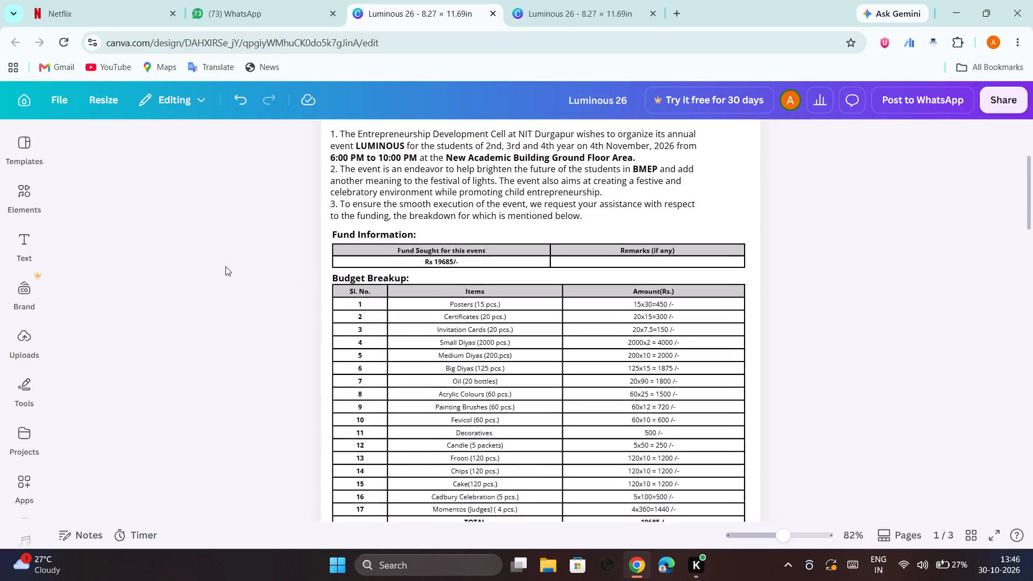
{"action": "scroll", "coordinate": [225, 266], "scroll_direction": "up", "scroll_amount": 5}
{"action": "scroll", "coordinate": [225, 266], "scroll_direction": "down", "scroll_amount": 1}
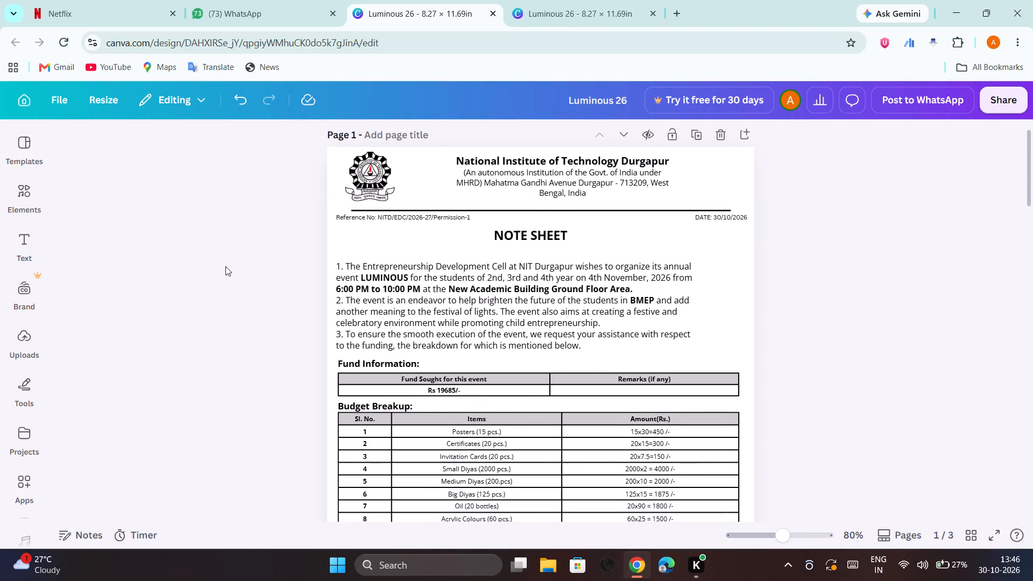
{"action": "scroll", "coordinate": [225, 266], "scroll_direction": "down", "scroll_amount": 8}
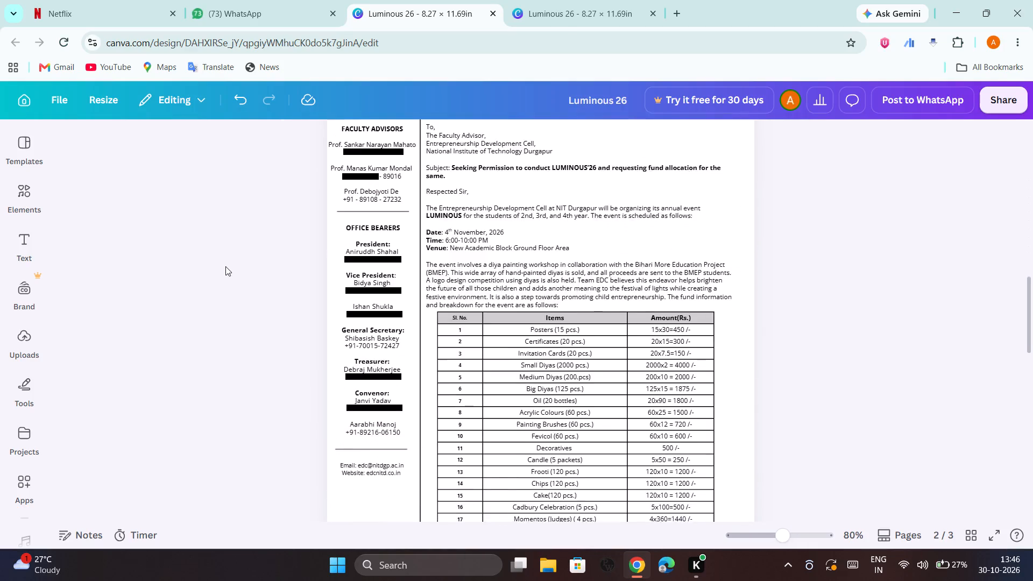
{"action": "scroll", "coordinate": [225, 266], "scroll_direction": "down", "scroll_amount": 1}
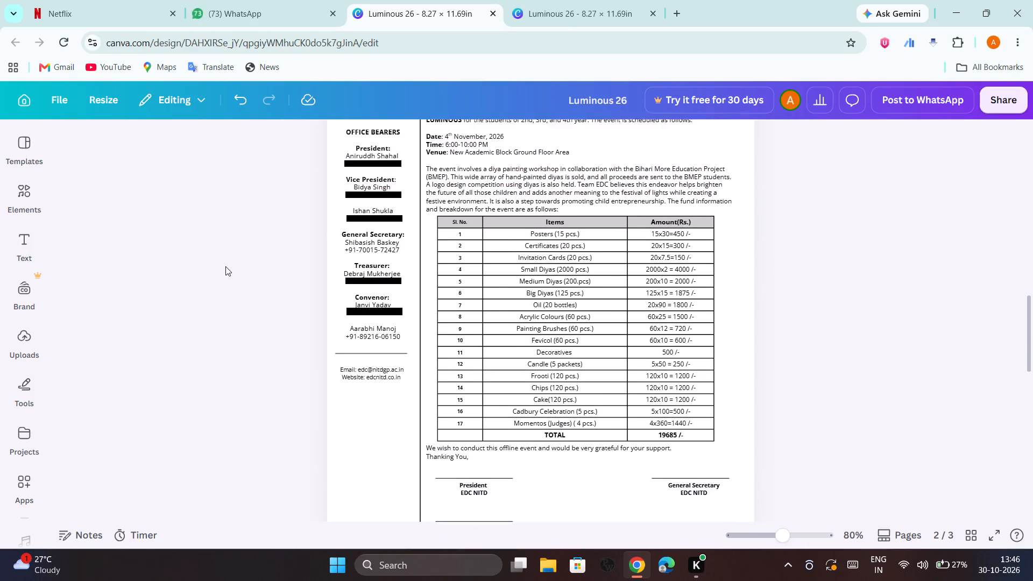
{"action": "scroll", "coordinate": [225, 266], "scroll_direction": "down", "scroll_amount": 1}
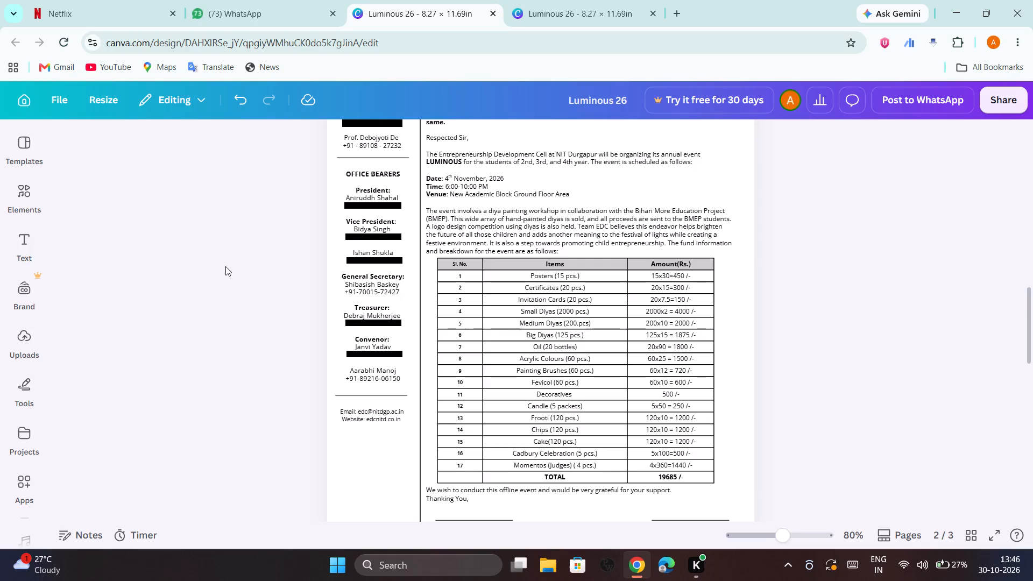
{"action": "scroll", "coordinate": [225, 266], "scroll_direction": "up", "scroll_amount": 2}
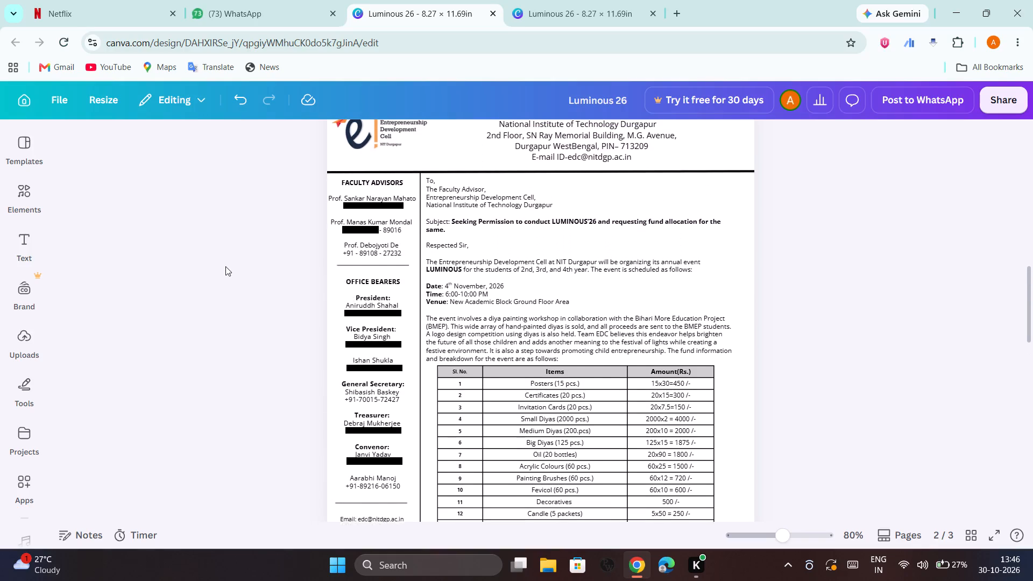
{"action": "scroll", "coordinate": [225, 266], "scroll_direction": "up", "scroll_amount": 1}
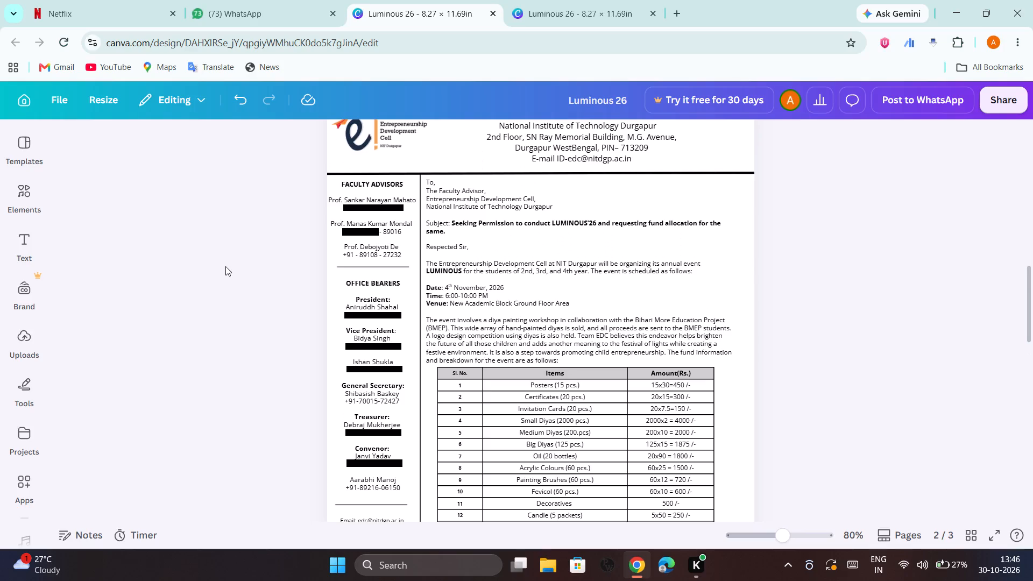
{"action": "scroll", "coordinate": [225, 266], "scroll_direction": "up", "scroll_amount": 3}
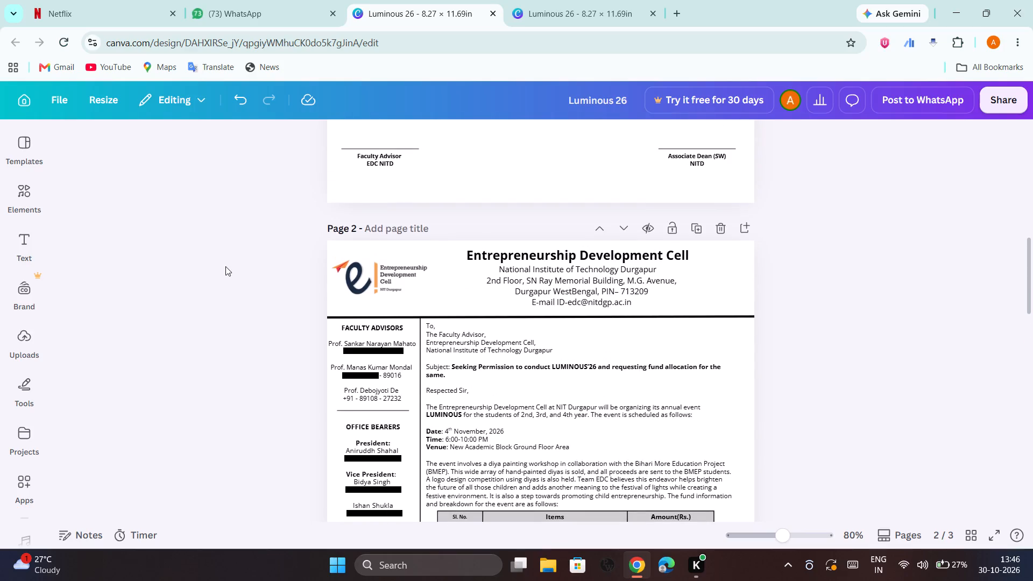
{"action": "scroll", "coordinate": [225, 266], "scroll_direction": "up", "scroll_amount": 12}
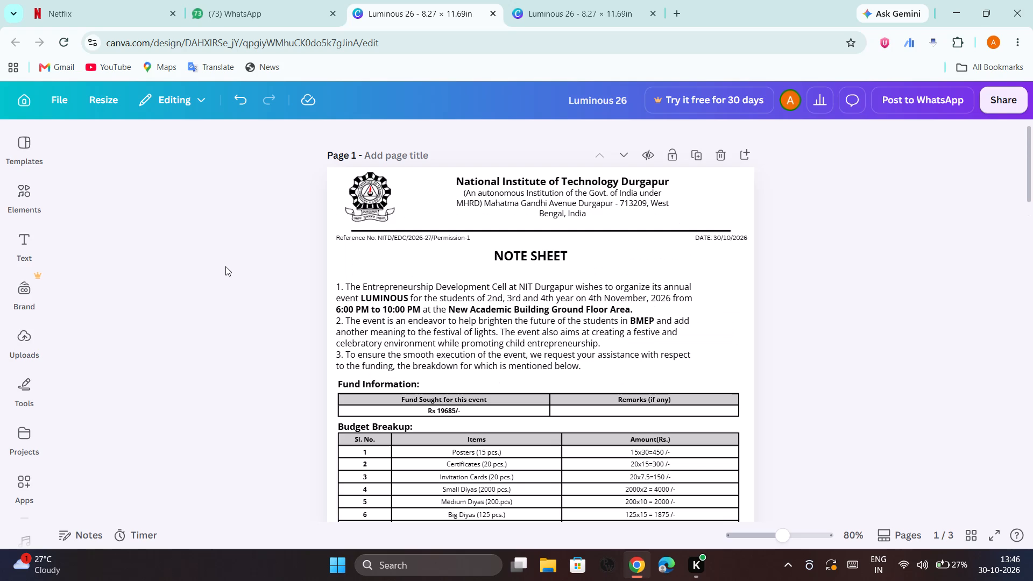
{"action": "right_click", "coordinate": [225, 266]}
{"action": "left_click", "coordinate": [192, 279]}
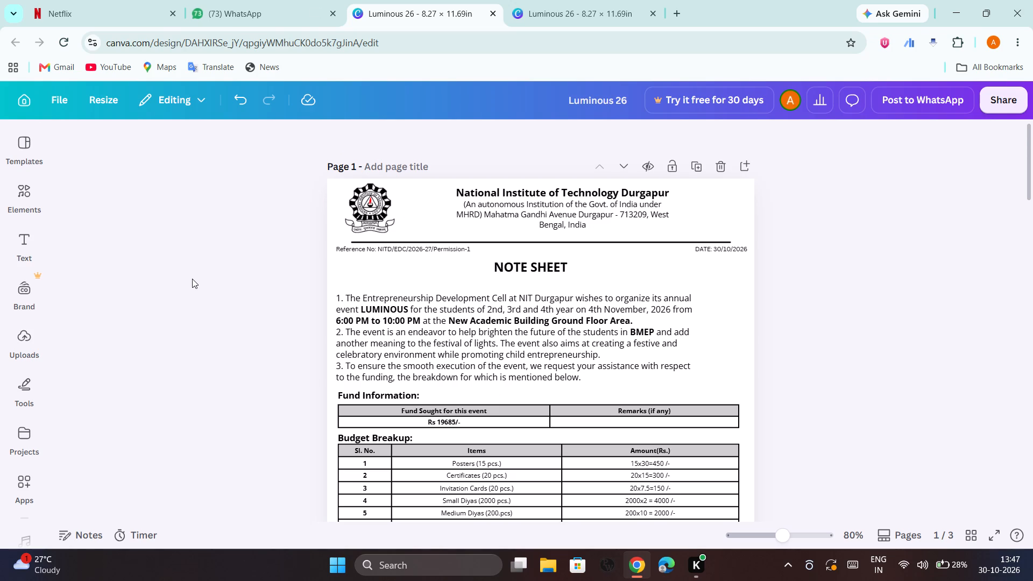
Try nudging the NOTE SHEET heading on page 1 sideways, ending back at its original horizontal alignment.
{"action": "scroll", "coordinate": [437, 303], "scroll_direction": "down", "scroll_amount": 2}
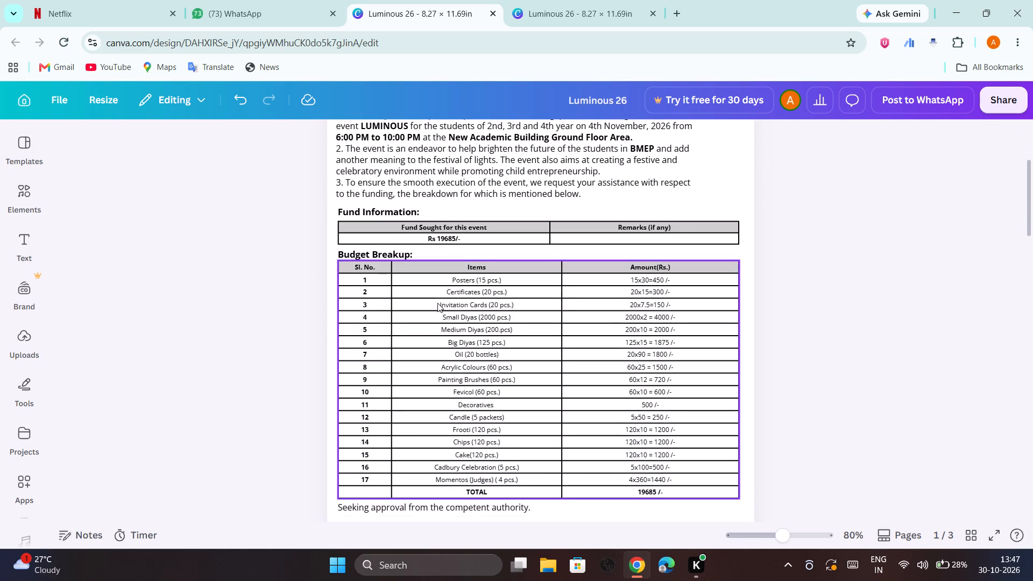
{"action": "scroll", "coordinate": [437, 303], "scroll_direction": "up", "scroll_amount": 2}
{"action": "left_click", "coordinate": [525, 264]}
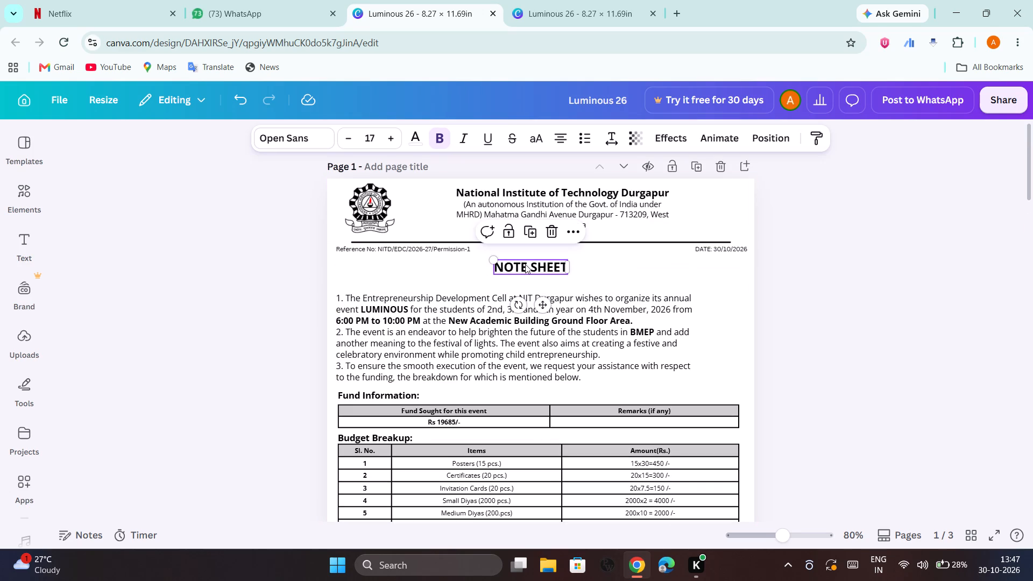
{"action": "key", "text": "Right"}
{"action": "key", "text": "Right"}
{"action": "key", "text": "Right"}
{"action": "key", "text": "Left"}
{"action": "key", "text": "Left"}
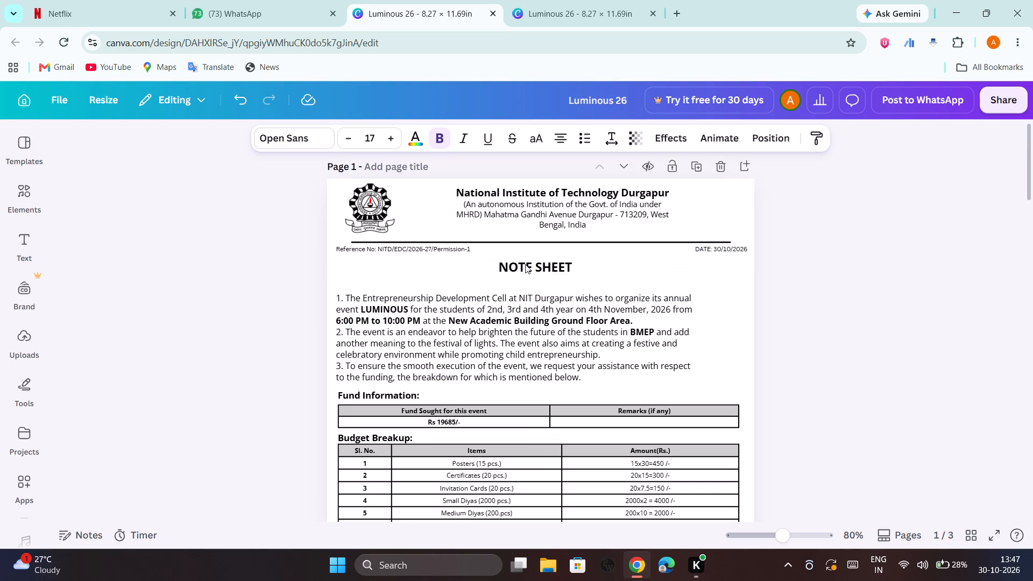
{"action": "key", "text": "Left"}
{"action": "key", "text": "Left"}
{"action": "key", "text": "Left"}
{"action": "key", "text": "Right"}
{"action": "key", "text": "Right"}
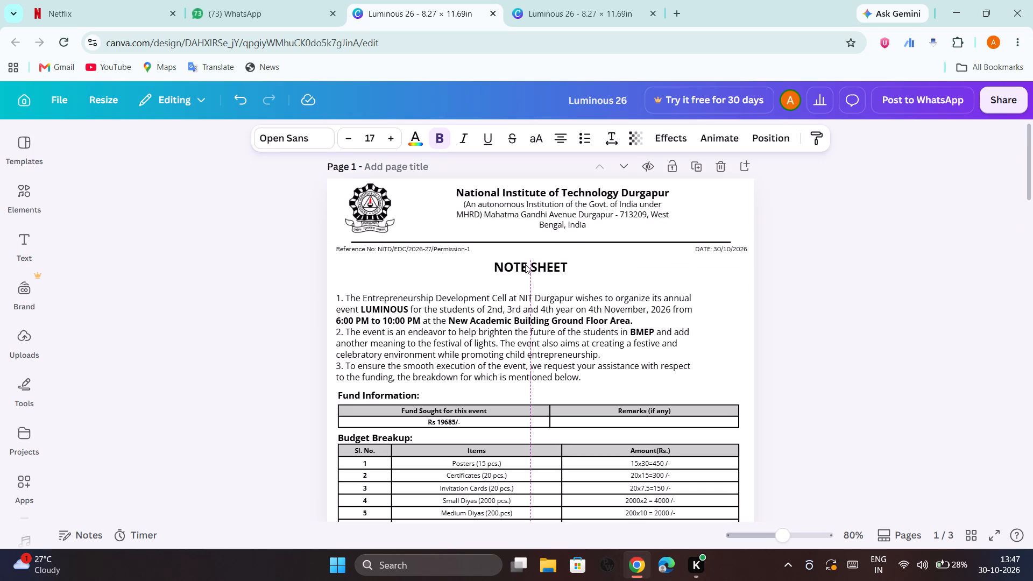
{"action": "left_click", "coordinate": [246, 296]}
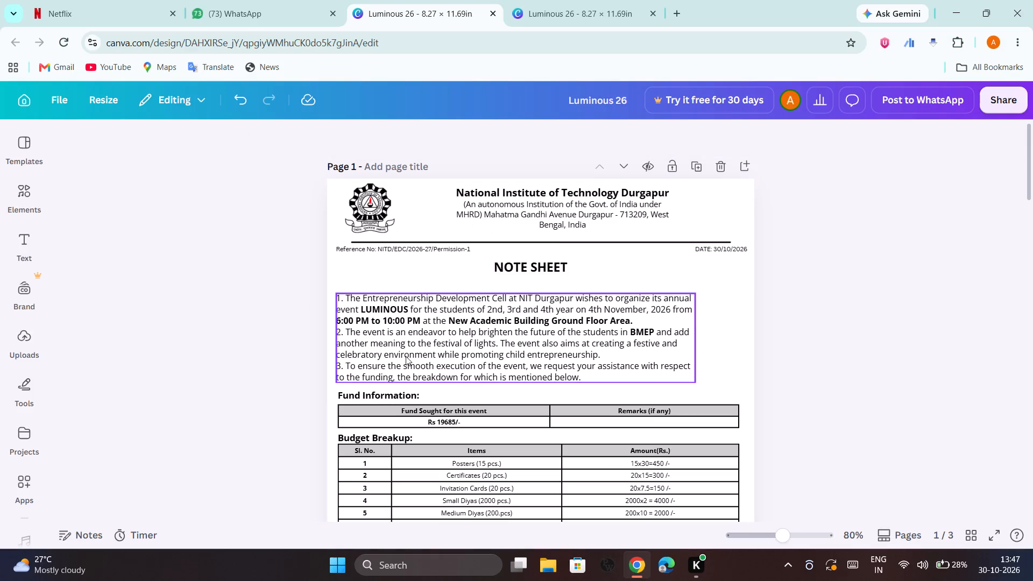
Nudge the signature line above the Faculty Advisor label on page 1 slightly upward, towards the approval sentence.
{"action": "scroll", "coordinate": [424, 365], "scroll_direction": "down", "scroll_amount": 5}
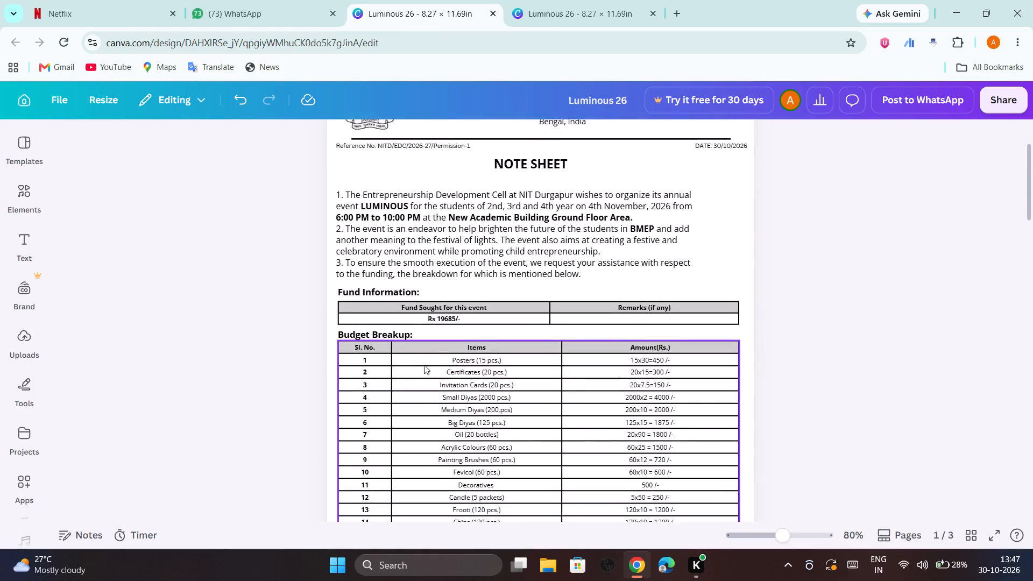
{"action": "scroll", "coordinate": [424, 365], "scroll_direction": "down", "scroll_amount": 2}
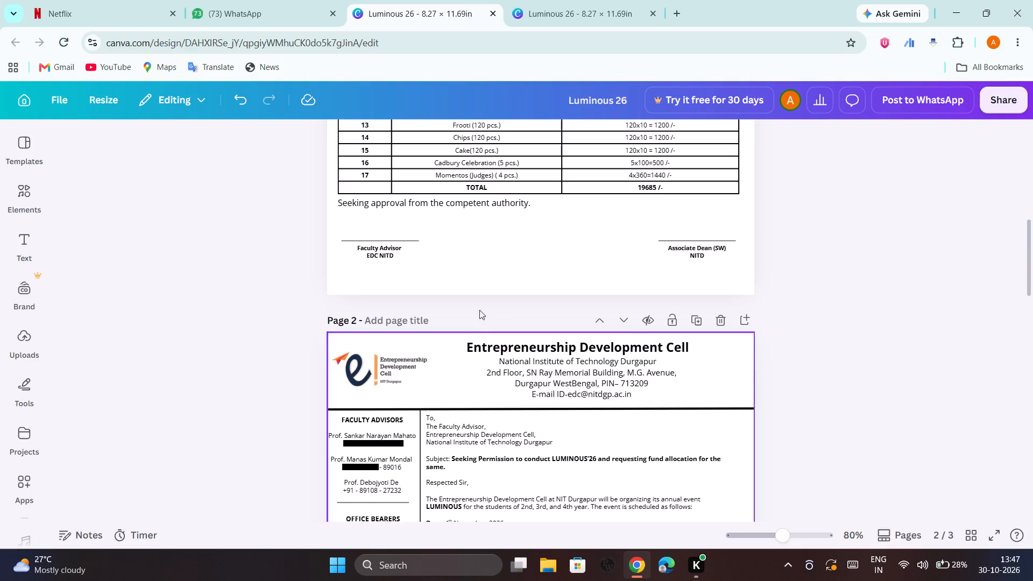
{"action": "left_click", "coordinate": [398, 237]}
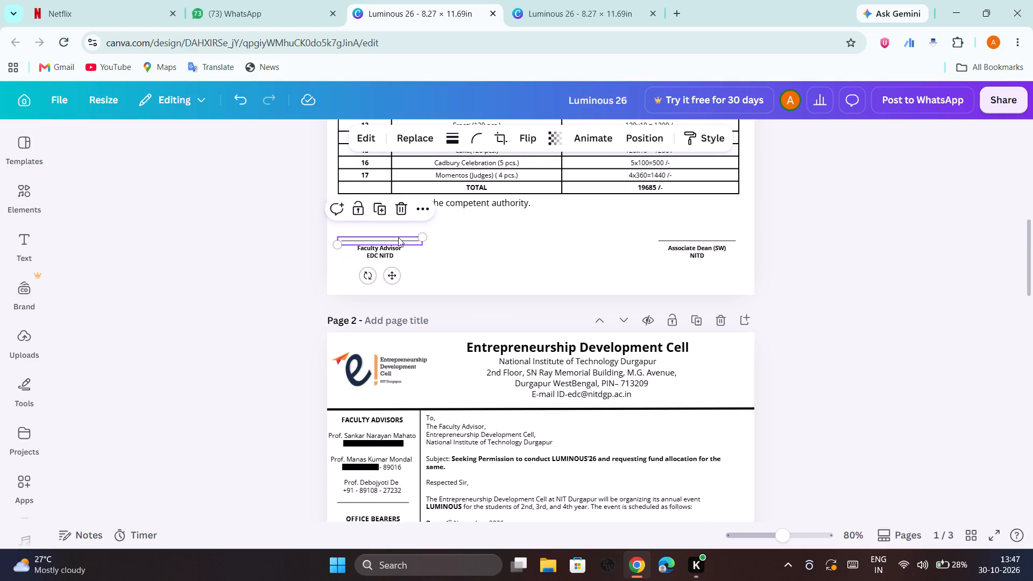
{"action": "key", "text": "Up"}
{"action": "key", "text": "Up"}
{"action": "key", "text": "Up"}
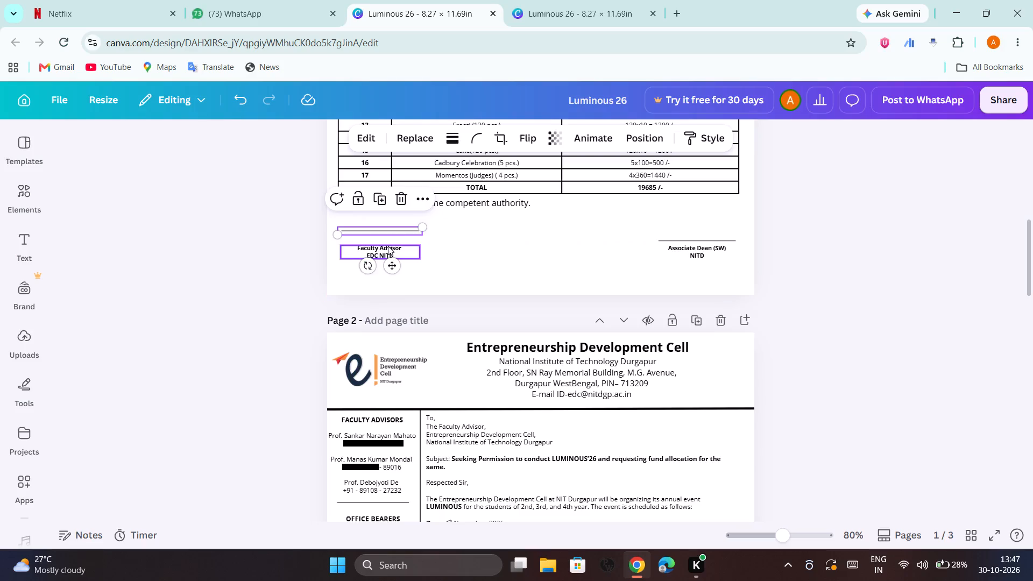
Nudge the "Faculty Advisor EDC NITD" label on page 1 upward so it sits just beneath its signature line.
{"action": "left_click", "coordinate": [386, 246]}
{"action": "key", "text": "Up"}
{"action": "key", "text": "Up"}
{"action": "key", "text": "Up"}
{"action": "key", "text": "Up"}
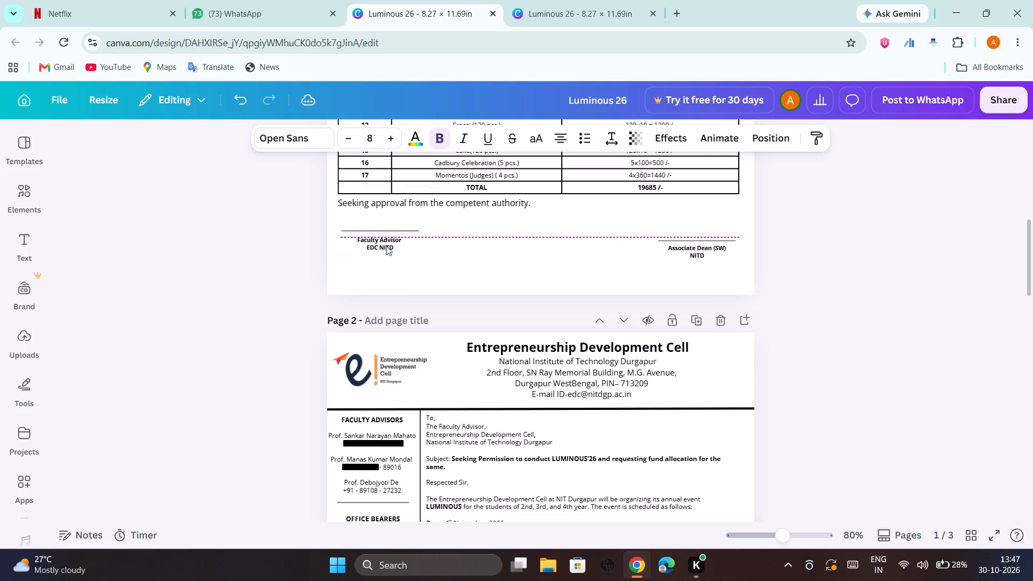
{"action": "key", "text": "Up"}
{"action": "key", "text": "Down"}
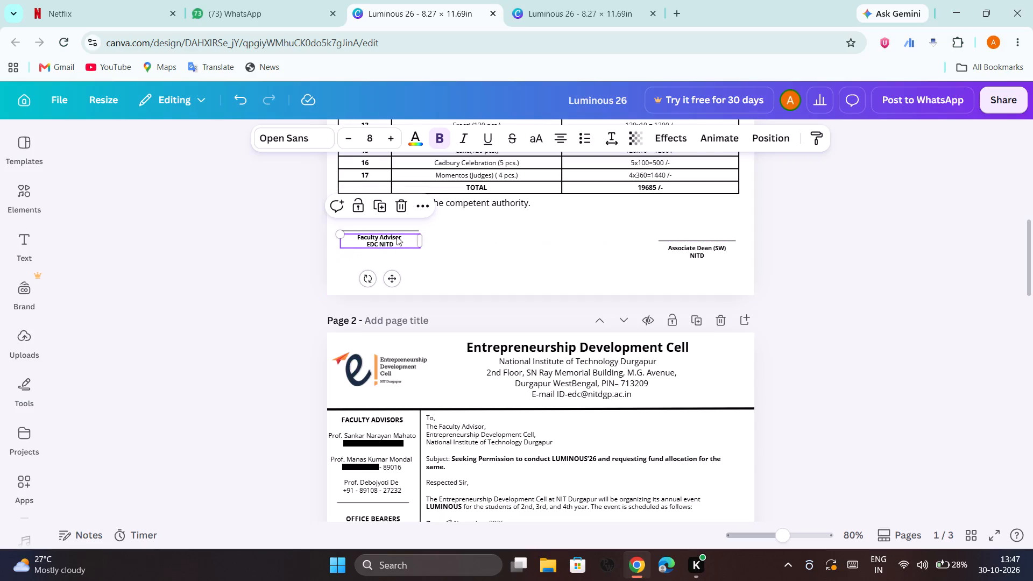
{"action": "left_click", "coordinate": [278, 233]}
Nudge the NOTE SHEET heading on page 1 slightly upward, closer to the reference number and date row.
{"action": "scroll", "coordinate": [278, 233], "scroll_direction": "up", "scroll_amount": 1}
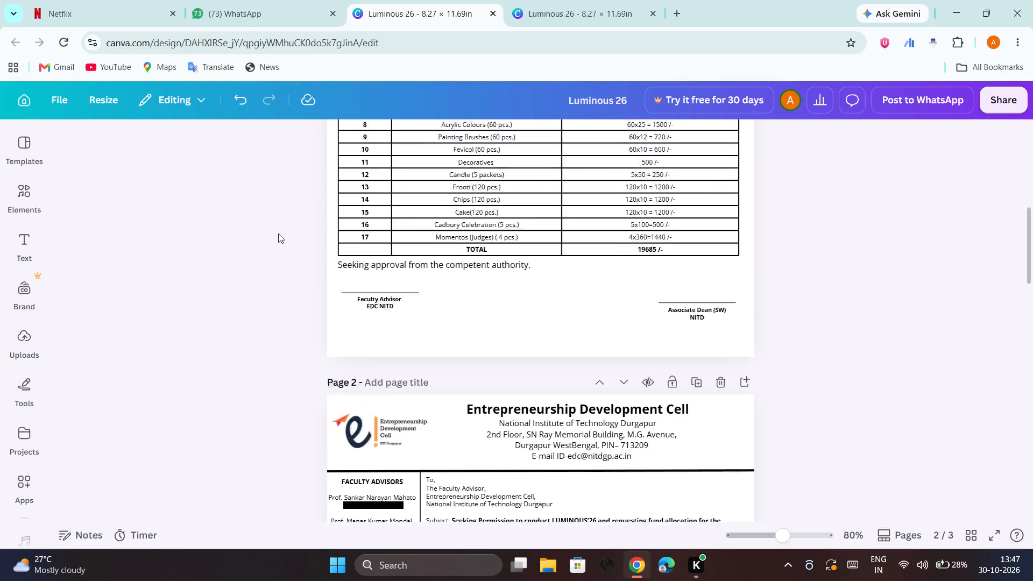
{"action": "scroll", "coordinate": [278, 233], "scroll_direction": "up", "scroll_amount": 6}
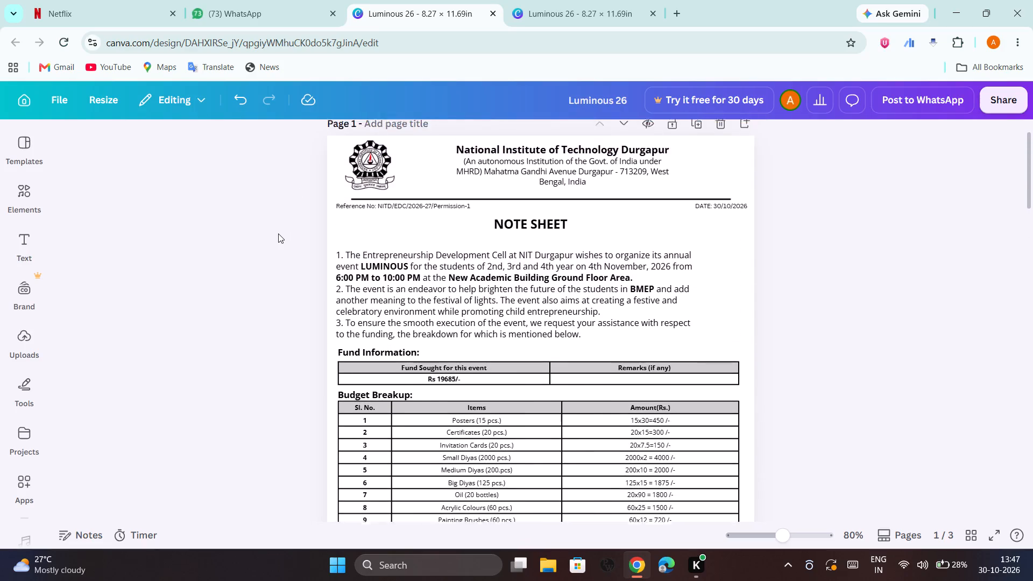
{"action": "scroll", "coordinate": [278, 233], "scroll_direction": "up", "scroll_amount": 1}
{"action": "left_click", "coordinate": [522, 230]}
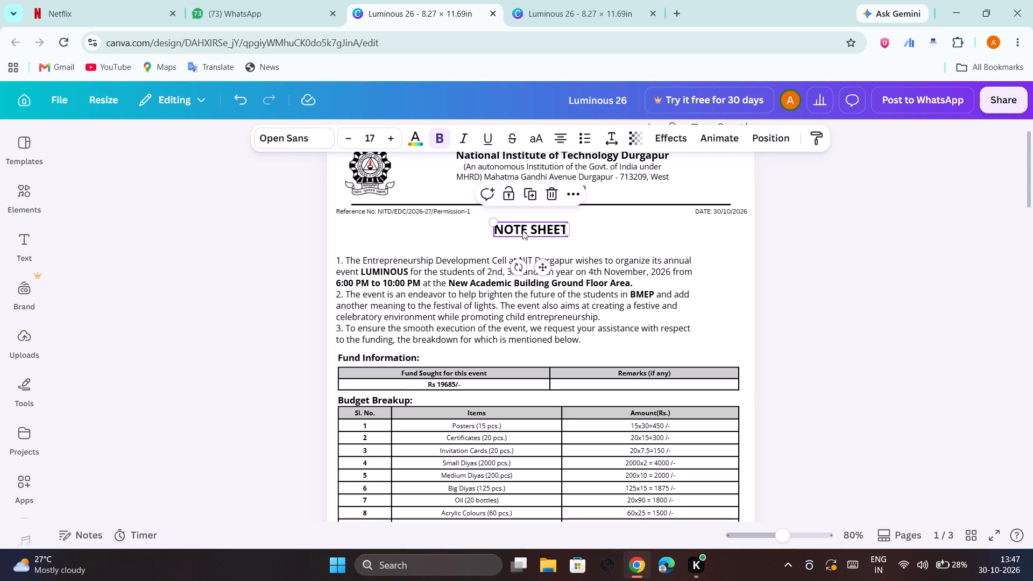
{"action": "key", "text": "Up"}
{"action": "key", "text": "Up"}
{"action": "key", "text": "Down"}
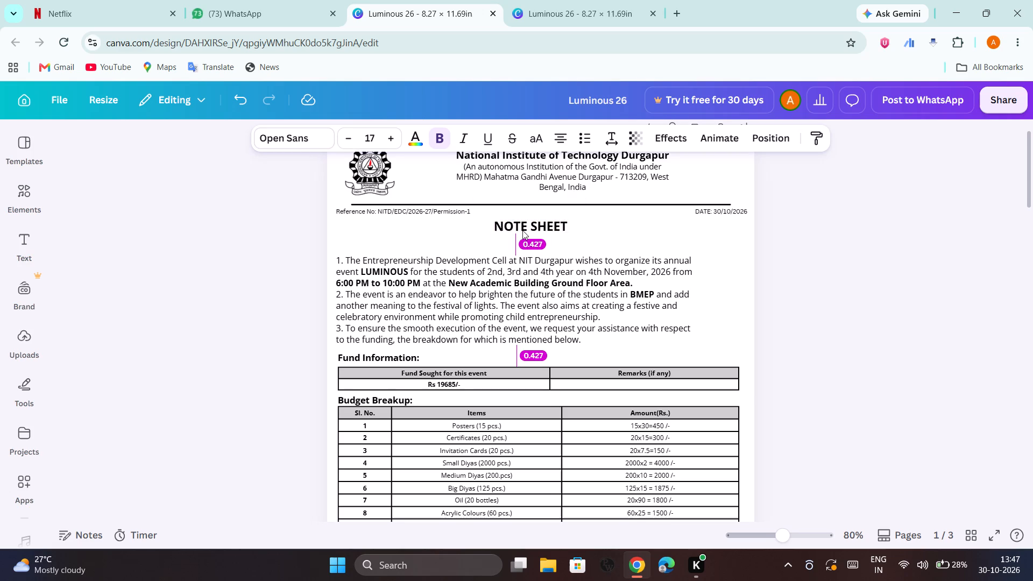
Move the numbered event paragraphs on page 1 up until the gap below the NOTE SHEET heading matches the 0.26 gap above it.
{"action": "left_click", "coordinate": [466, 265]}
{"action": "key", "text": "Up"}
{"action": "key", "text": "Up"}
{"action": "key", "text": "Up"}
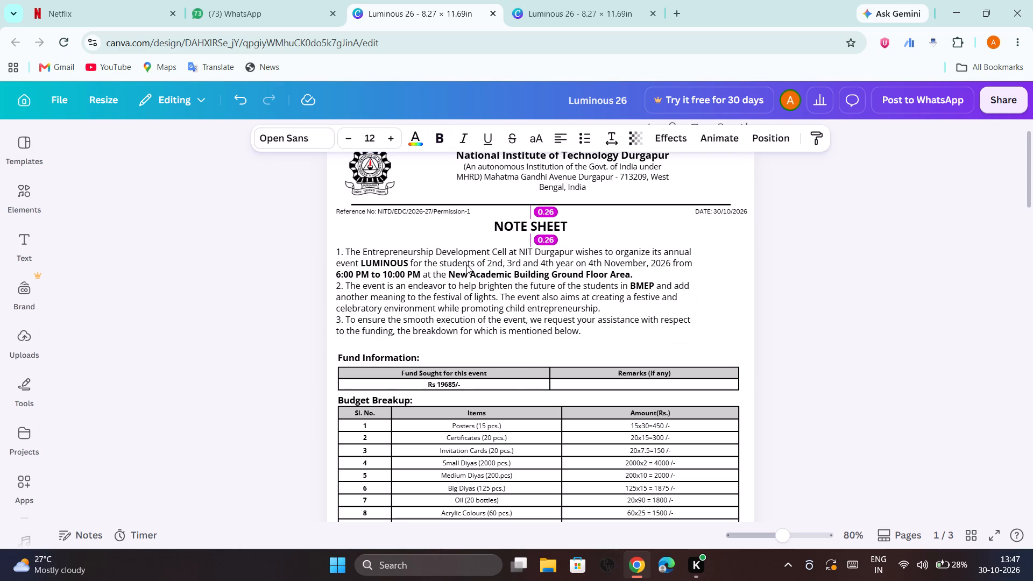
Nudge the numbered event paragraphs on page 1 further up, leaving a gap of about 0.156 below the NOTE SHEET heading.
{"action": "key", "text": "Up"}
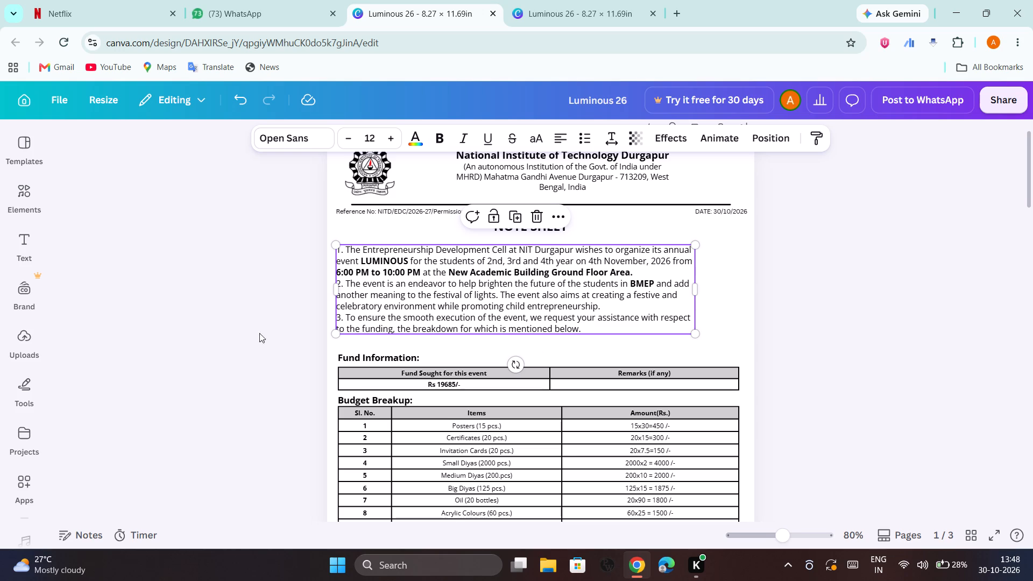
{"action": "key", "text": "Up"}
{"action": "key", "text": "Down"}
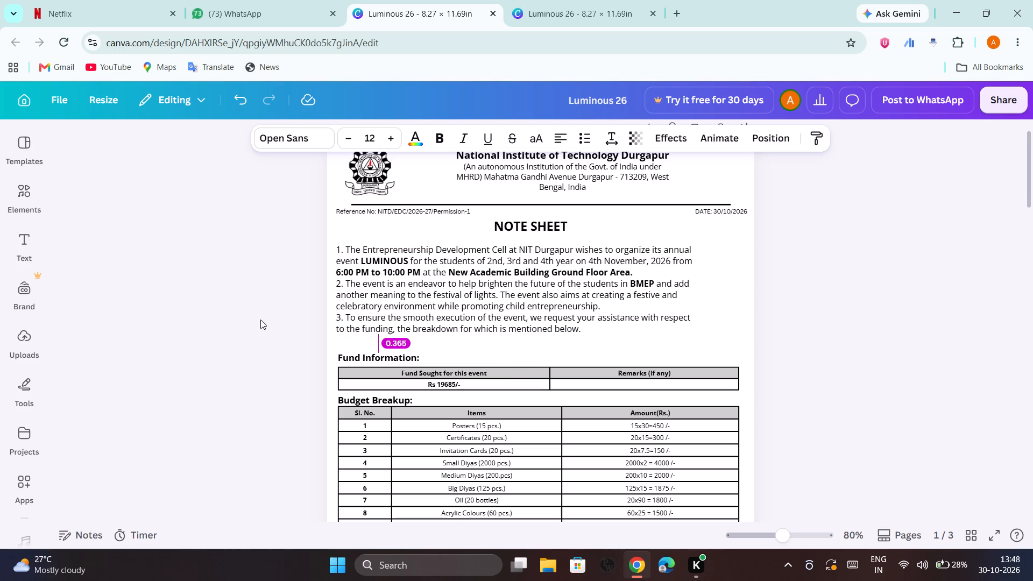
{"action": "key", "text": "Up"}
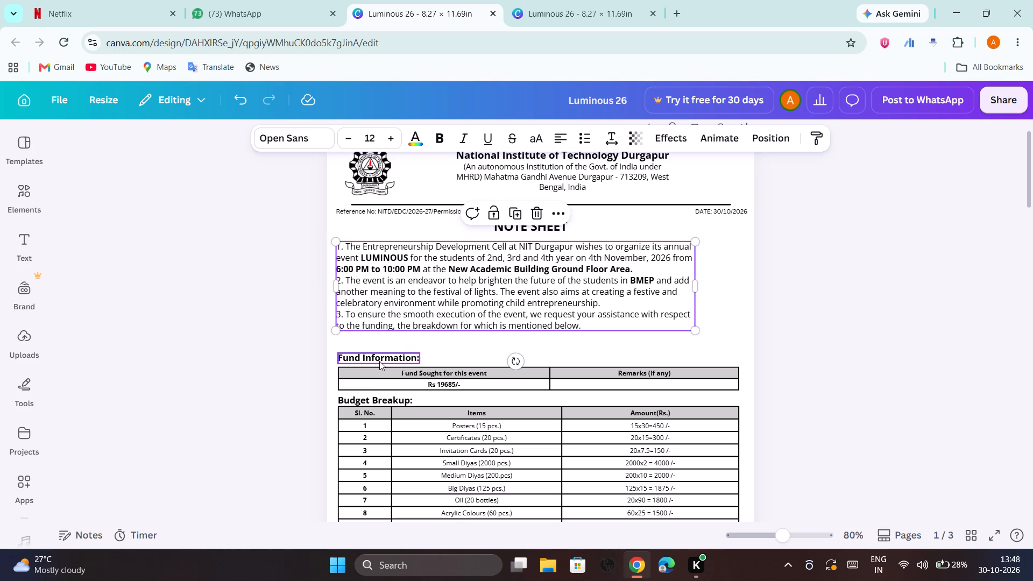
Move the "Fund Information:" label up beneath the numbered paragraphs, leaving a gap of about 0.125 between them.
{"action": "left_click", "coordinate": [379, 361]}
{"action": "key", "text": "Up"}
{"action": "key", "text": "Up"}
{"action": "key", "text": "Up"}
{"action": "key", "text": "Up"}
{"action": "key", "text": "Up"}
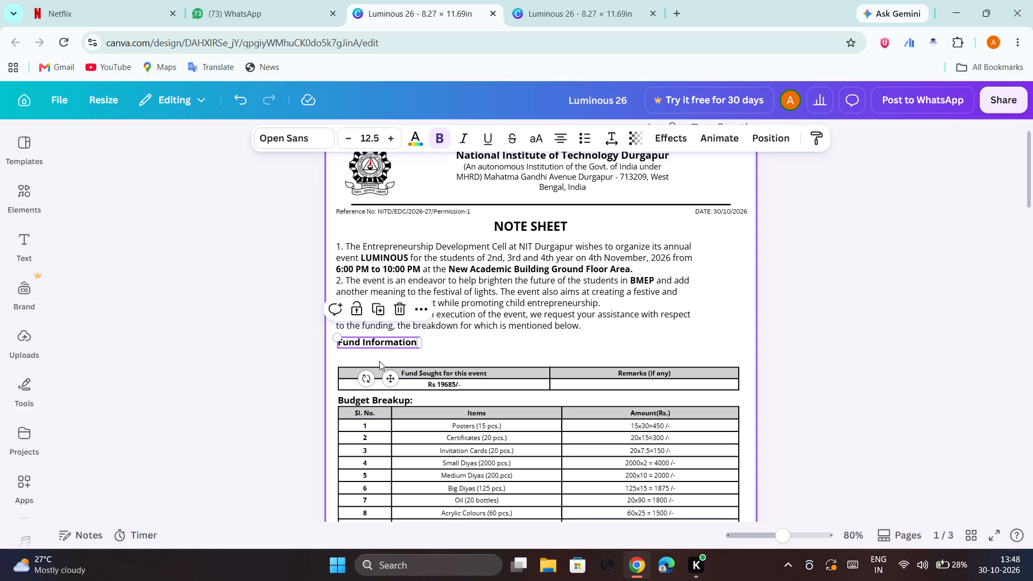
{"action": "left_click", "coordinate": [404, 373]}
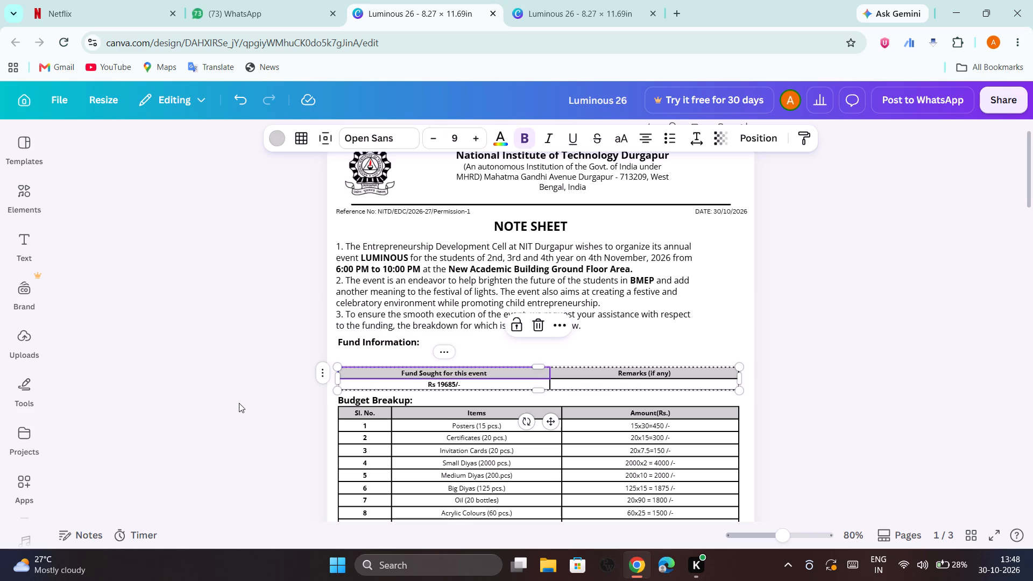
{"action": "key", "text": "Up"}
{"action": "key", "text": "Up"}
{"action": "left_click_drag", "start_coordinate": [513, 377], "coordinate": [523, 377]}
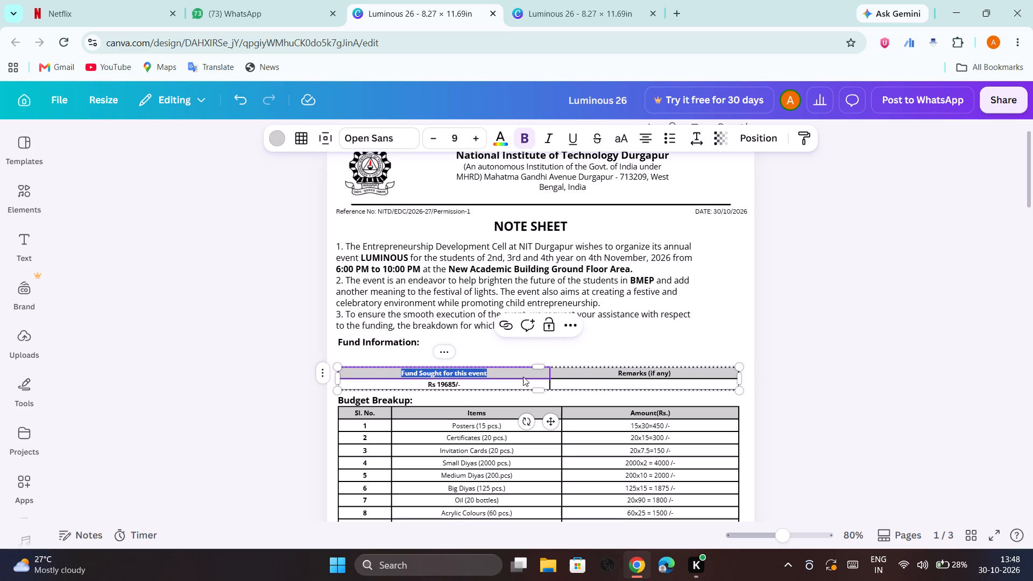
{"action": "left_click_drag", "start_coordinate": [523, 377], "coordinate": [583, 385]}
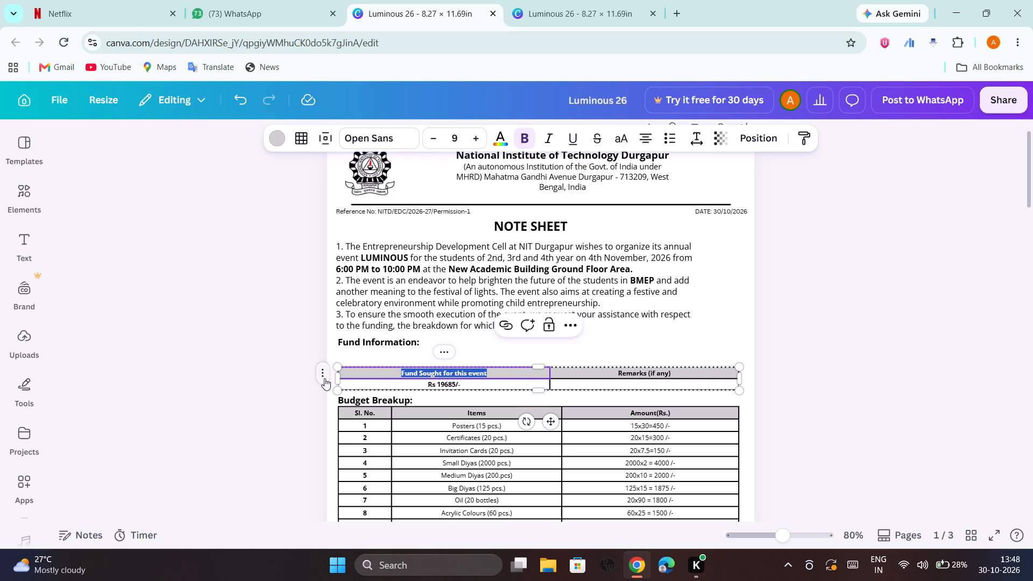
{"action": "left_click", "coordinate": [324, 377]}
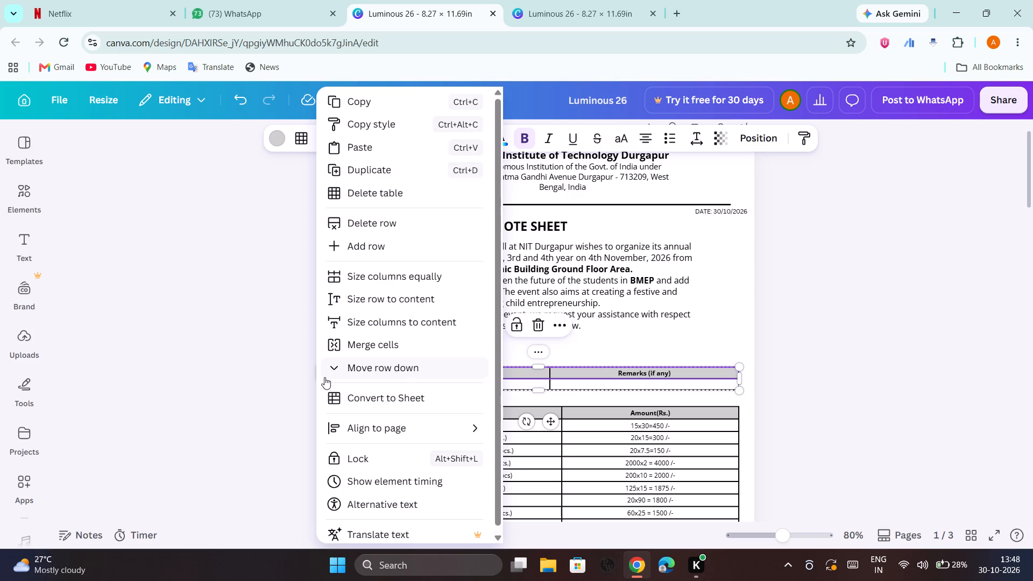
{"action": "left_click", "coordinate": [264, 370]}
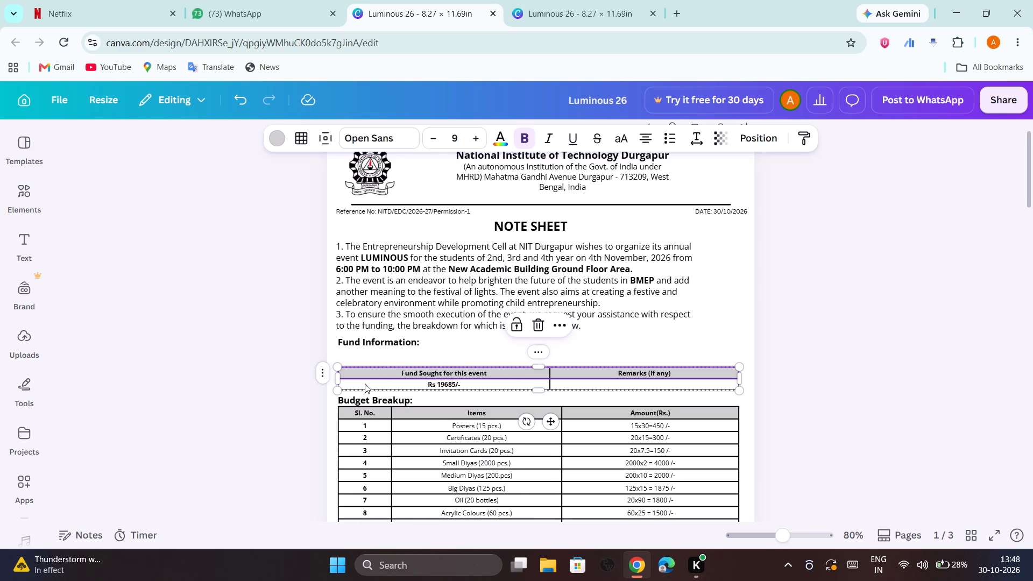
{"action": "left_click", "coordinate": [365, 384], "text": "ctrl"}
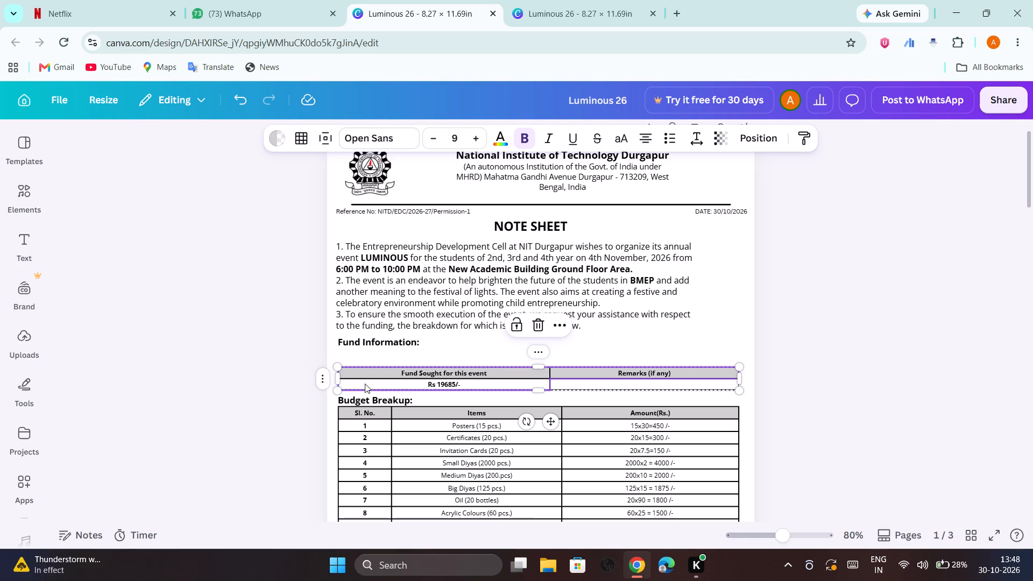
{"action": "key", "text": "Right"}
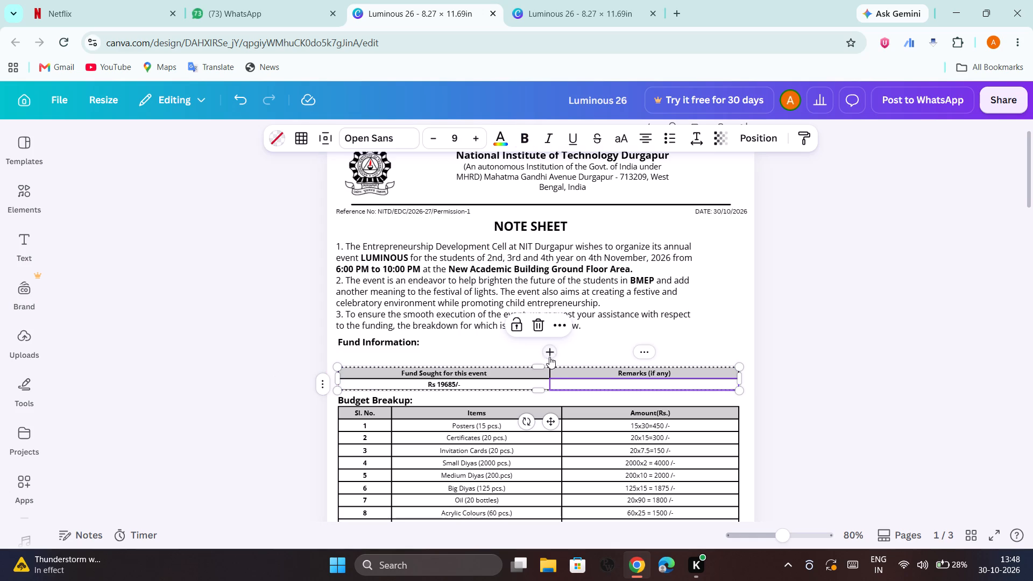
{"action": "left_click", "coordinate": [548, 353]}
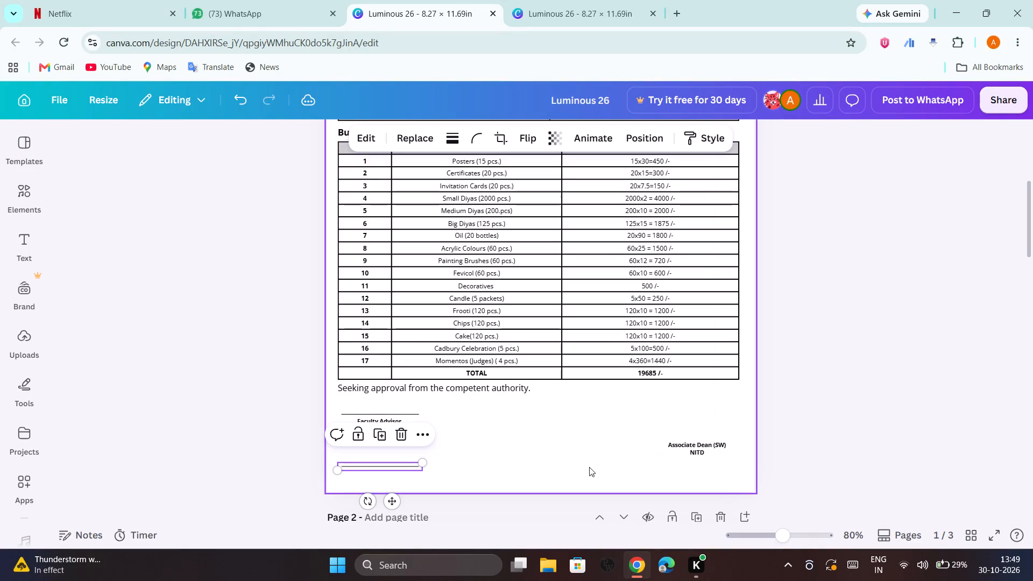
Move the "Associate Dean (SW) NITD" label across and down to just beneath its signature line, centred under the Faculty Advisor label.
{"action": "left_click", "coordinate": [690, 444]}
{"action": "key", "text": "Left"}
{"action": "key", "text": "Left"}
{"action": "key", "text": "Left"}
{"action": "key", "text": "Left"}
{"action": "key", "text": "Left"}
{"action": "key", "text": "Left"}
{"action": "key", "text": "Left"}
{"action": "key", "text": "Left"}
{"action": "key", "text": "Left"}
{"action": "key", "text": "Left"}
{"action": "key", "text": "Left"}
{"action": "key", "text": "Left"}
{"action": "key", "text": "Left"}
{"action": "key", "text": "Left"}
{"action": "key", "text": "Left"}
{"action": "key", "text": "Left"}
{"action": "key", "text": "Left"}
{"action": "key", "text": "Left"}
{"action": "key", "text": "Left"}
{"action": "key", "text": "Left"}
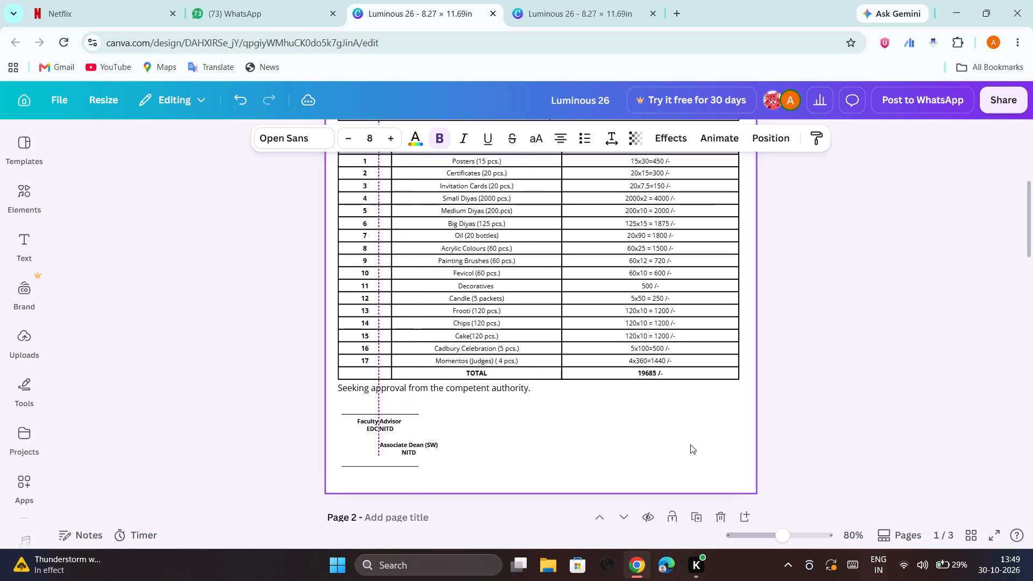
{"action": "key", "text": "Left"}
{"action": "key", "text": "Left"}
{"action": "key", "text": "Left"}
{"action": "key", "text": "Left"}
{"action": "key", "text": "Left"}
{"action": "key", "text": "Left"}
{"action": "key", "text": "Left"}
{"action": "key", "text": "Left"}
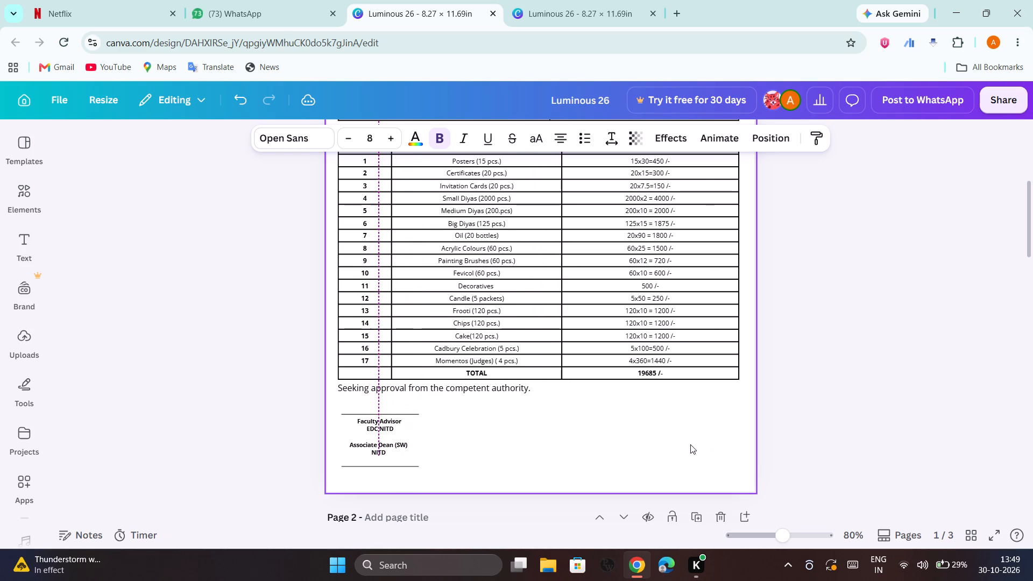
{"action": "key", "text": "Down"}
{"action": "key", "text": "Down"}
{"action": "key", "text": "Down"}
{"action": "key", "text": "Down"}
{"action": "key", "text": "Down"}
{"action": "key", "text": "Down"}
{"action": "key", "text": "Down"}
{"action": "key", "text": "Down"}
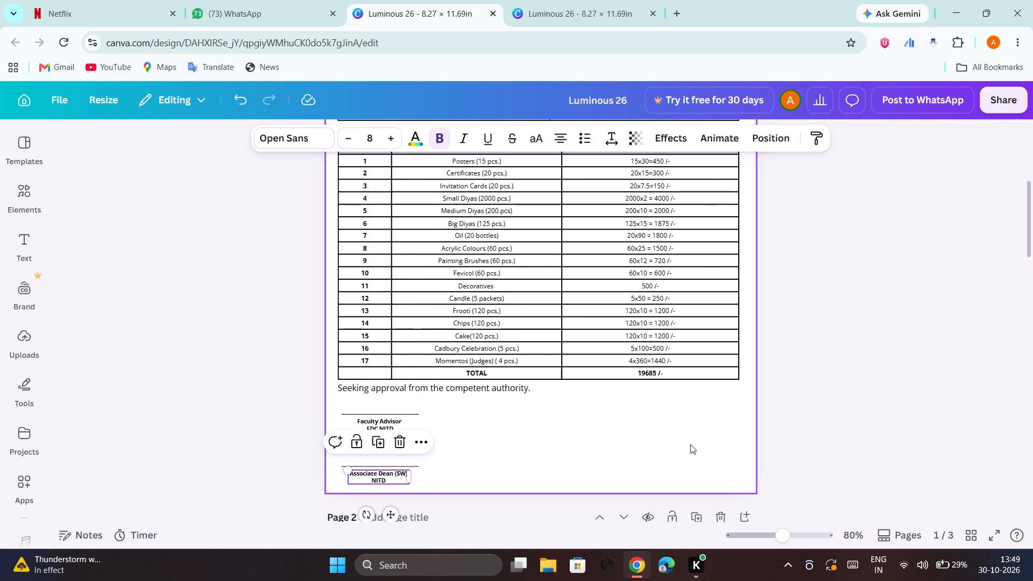
{"action": "left_click", "coordinate": [285, 457]}
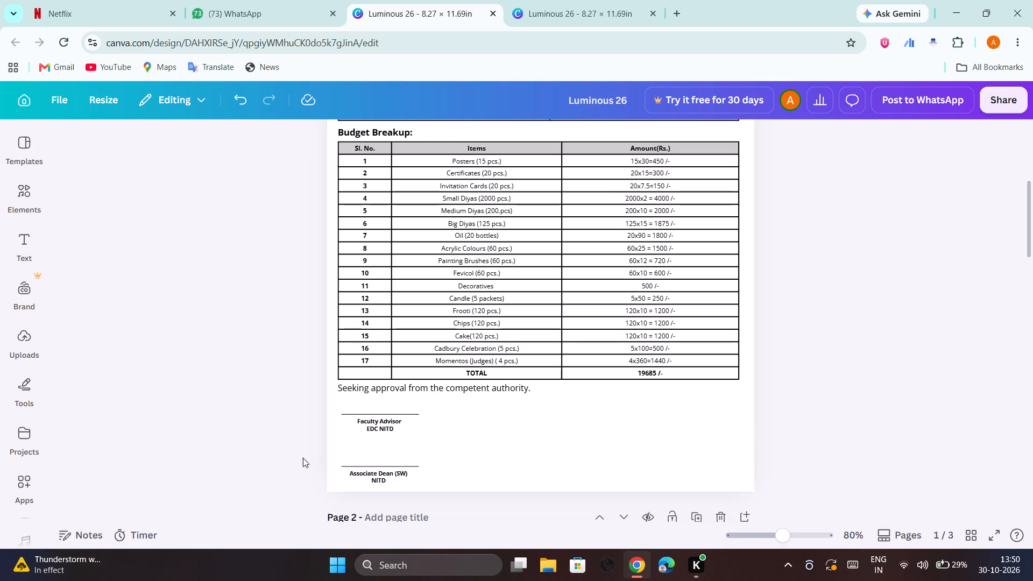
Raise the Associate Dean's signature line and its label slightly, leaving a 0.49 gap between the Faculty Advisor label and the line.
{"action": "left_click", "coordinate": [359, 466]}
{"action": "key", "text": "Up"}
{"action": "key", "text": "Up"}
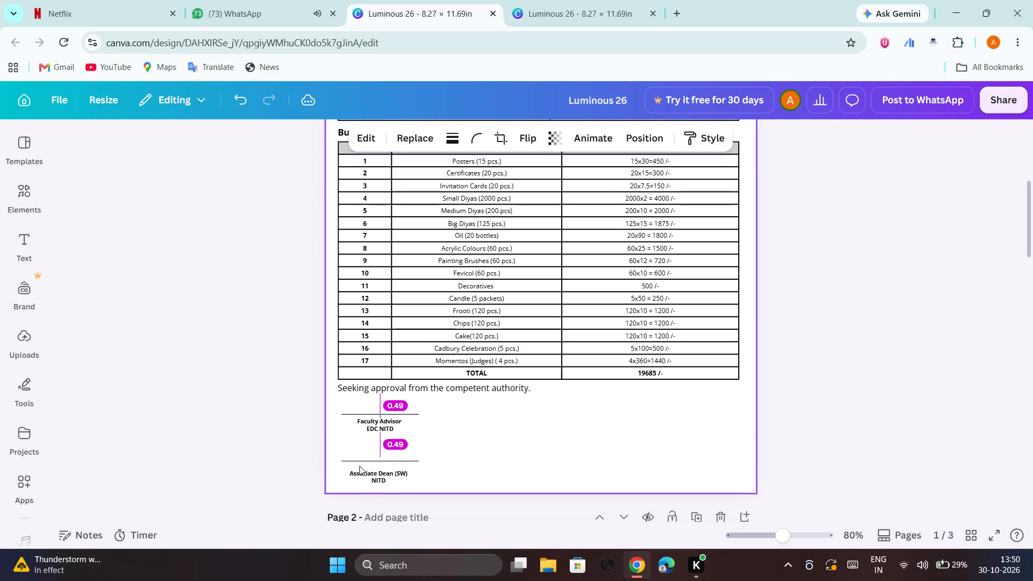
{"action": "left_click", "coordinate": [370, 472]}
{"action": "key", "text": "Up"}
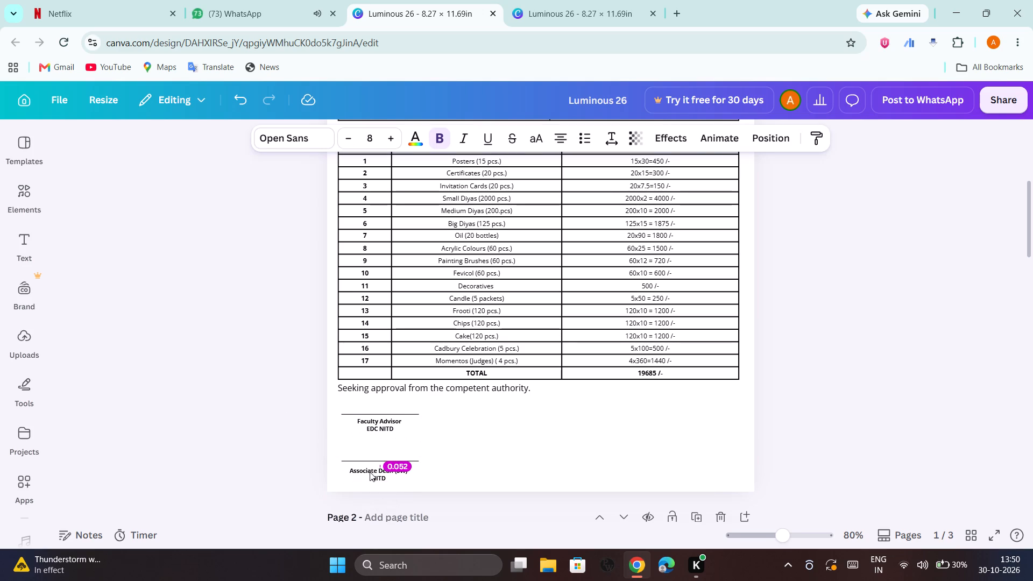
{"action": "key", "text": "Up"}
{"action": "left_click", "coordinate": [277, 442]}
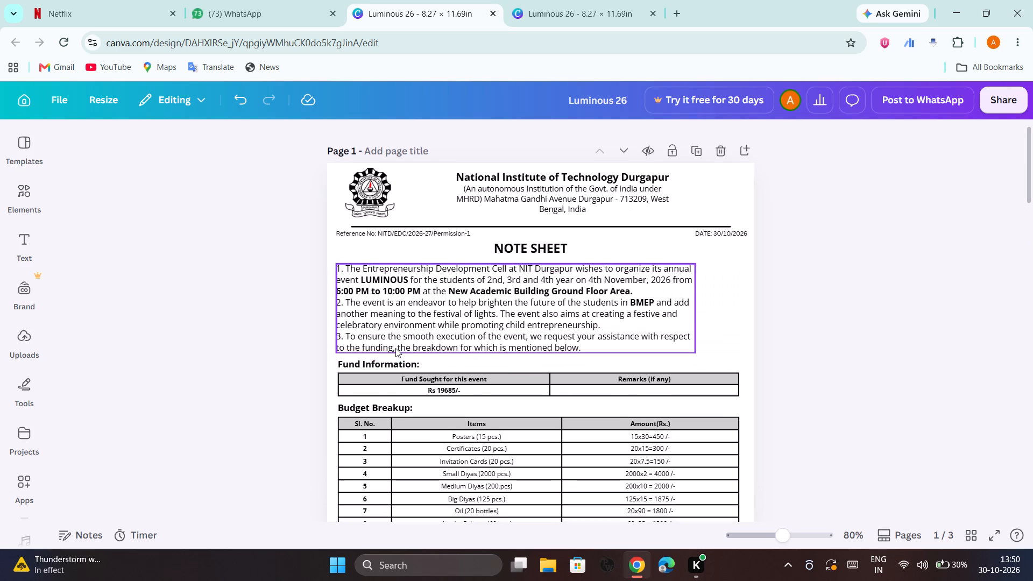
Nudge the "Faculty Advisor EDC NITD" label and its signature line slightly down, away from the approval sentence.
{"action": "scroll", "coordinate": [395, 348], "scroll_direction": "down", "scroll_amount": 1}
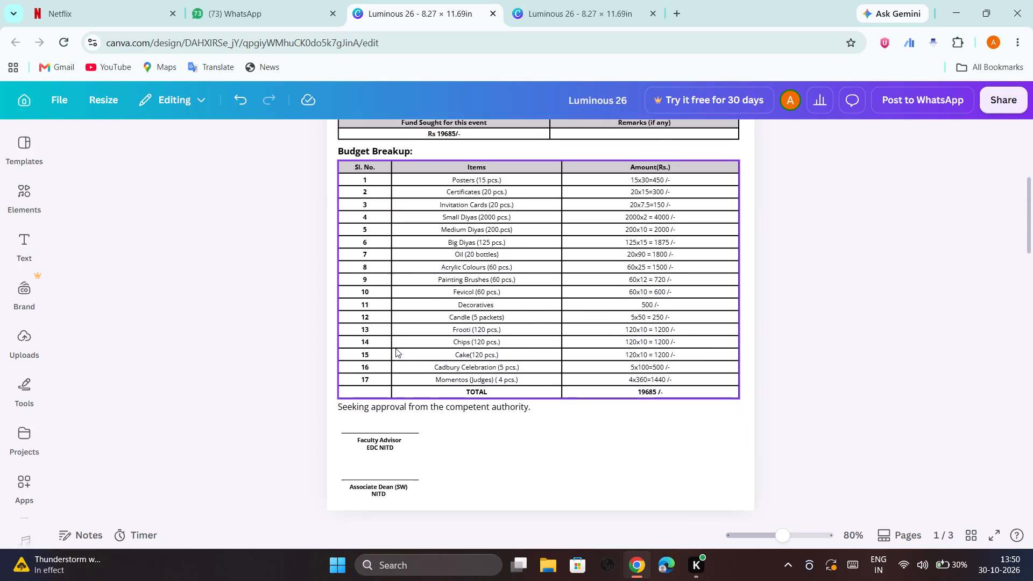
{"action": "scroll", "coordinate": [395, 348], "scroll_direction": "down", "scroll_amount": 1}
{"action": "left_click", "coordinate": [380, 375]}
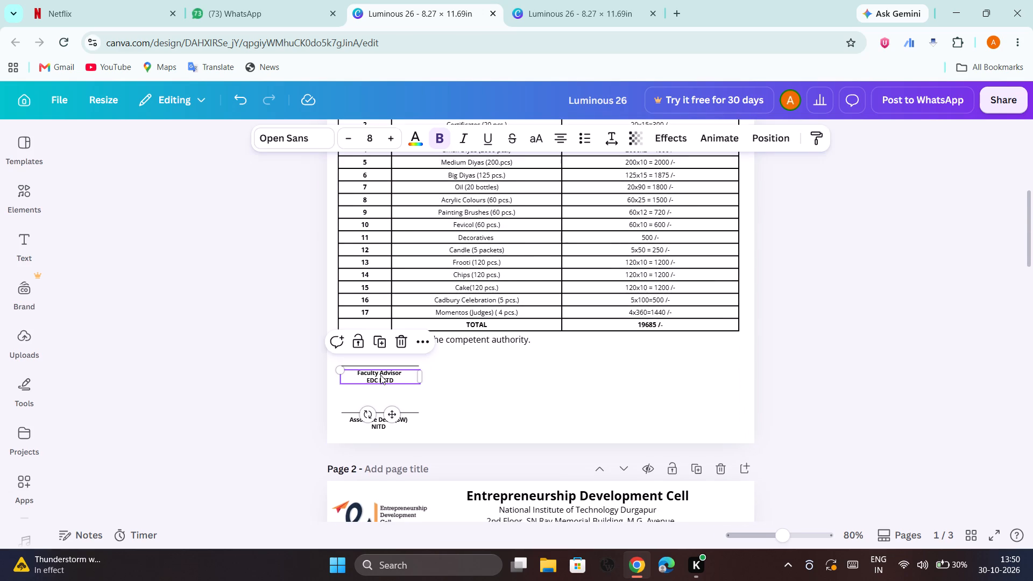
{"action": "key", "text": "Down"}
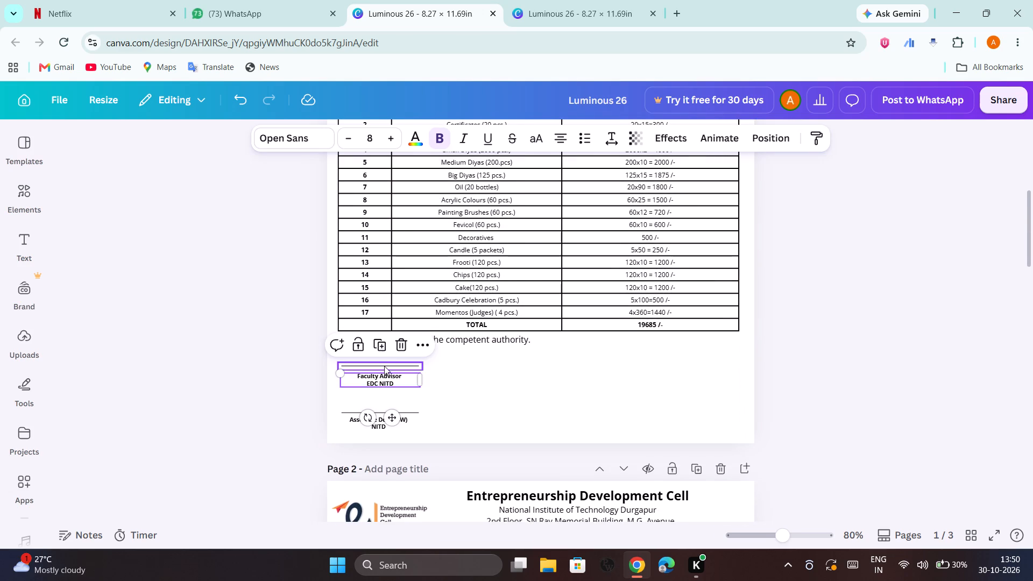
{"action": "left_click", "coordinate": [384, 366]}
{"action": "key", "text": "Down"}
{"action": "left_click", "coordinate": [259, 353]}
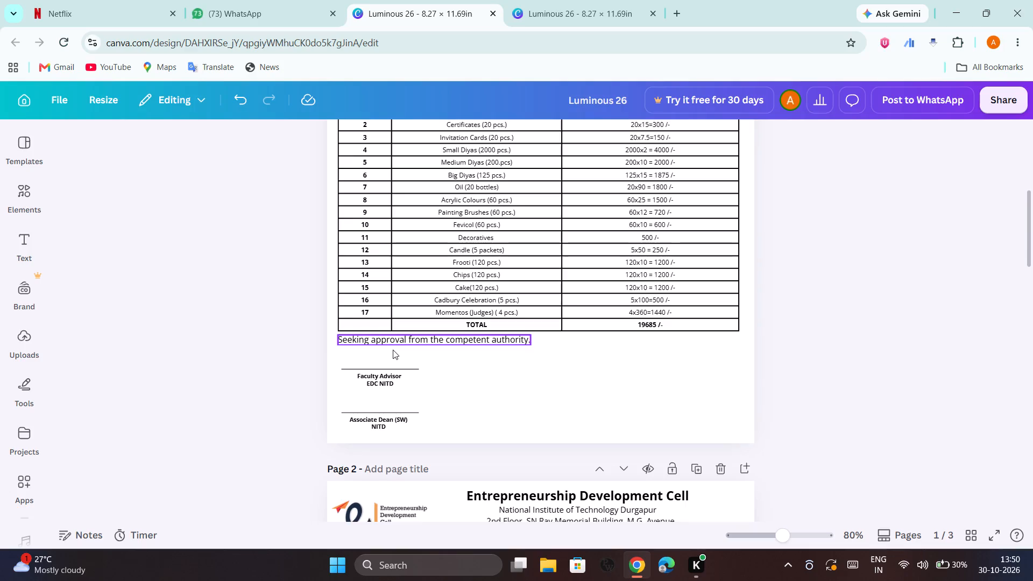
Review all three pages, checking page 1's rearranged signature blocks and the letters on pages 2 and 3.
{"action": "scroll", "coordinate": [393, 350], "scroll_direction": "up", "scroll_amount": 5}
{"action": "scroll", "coordinate": [393, 350], "scroll_direction": "down", "scroll_amount": 1}
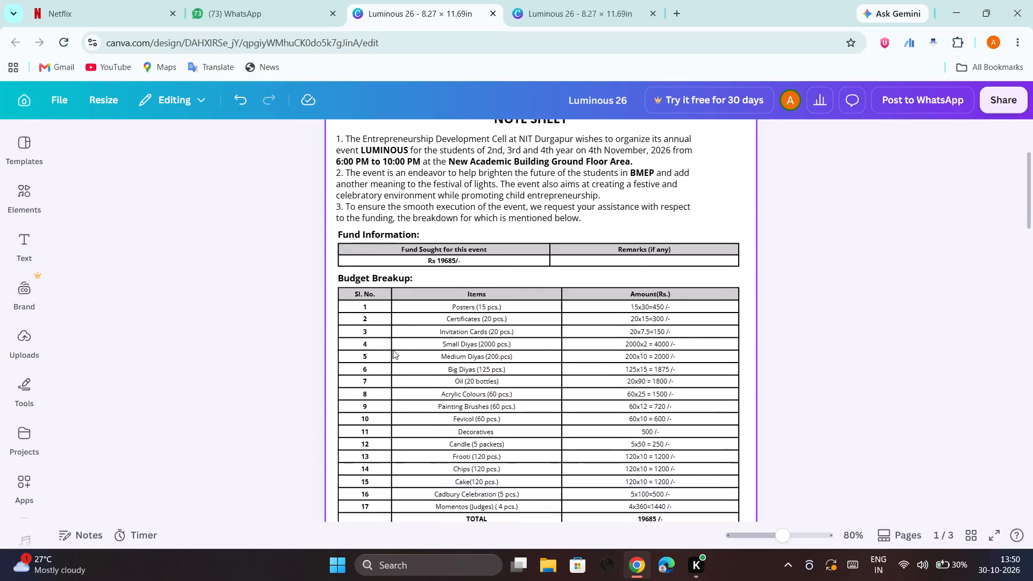
{"action": "scroll", "coordinate": [393, 350], "scroll_direction": "down", "scroll_amount": 3}
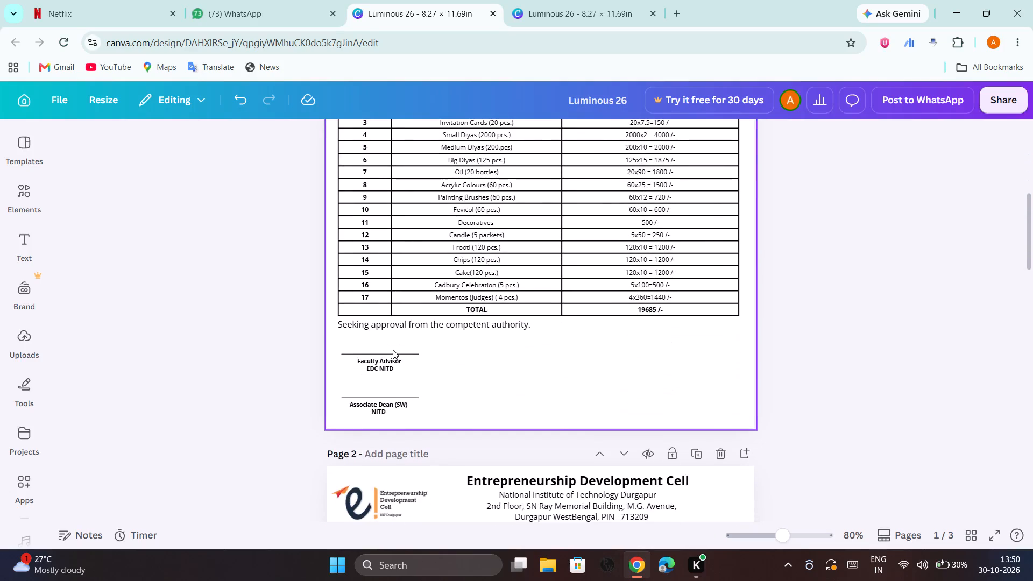
{"action": "scroll", "coordinate": [393, 350], "scroll_direction": "down", "scroll_amount": 1}
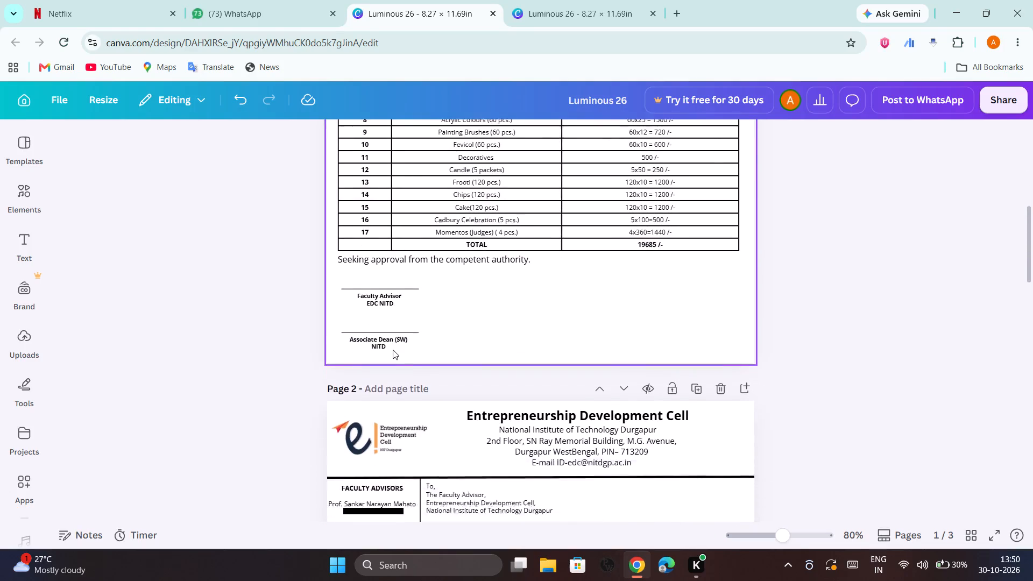
{"action": "scroll", "coordinate": [393, 350], "scroll_direction": "down", "scroll_amount": 3}
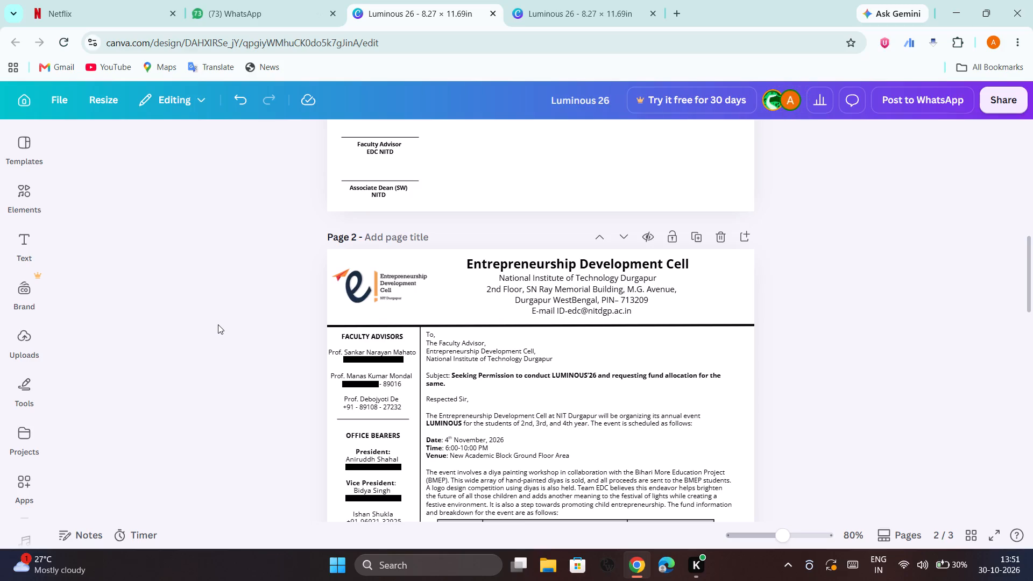
{"action": "scroll", "coordinate": [364, 420], "scroll_direction": "down", "scroll_amount": 1}
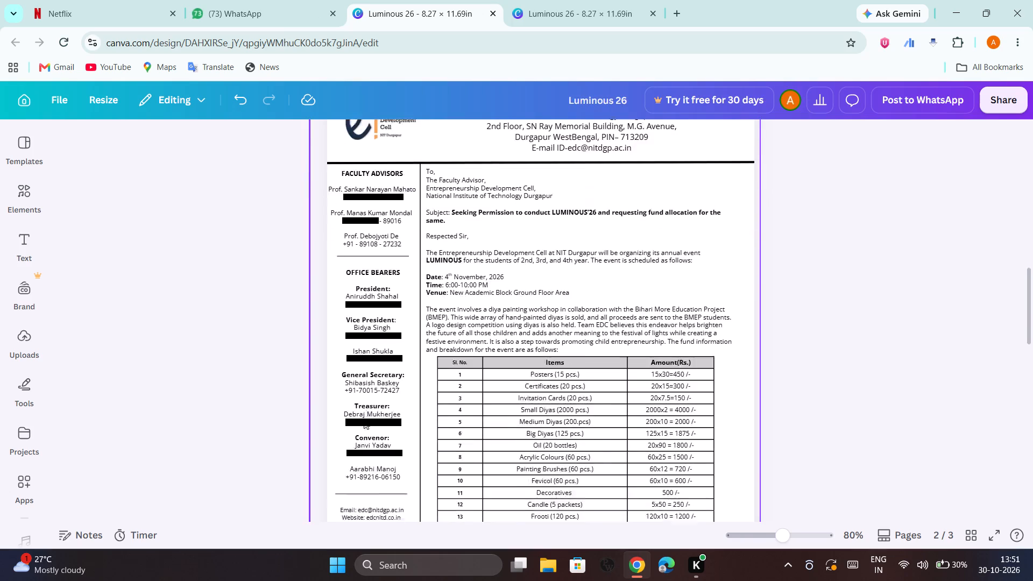
{"action": "scroll", "coordinate": [364, 420], "scroll_direction": "down", "scroll_amount": 3}
{"action": "scroll", "coordinate": [364, 420], "scroll_direction": "up", "scroll_amount": 8}
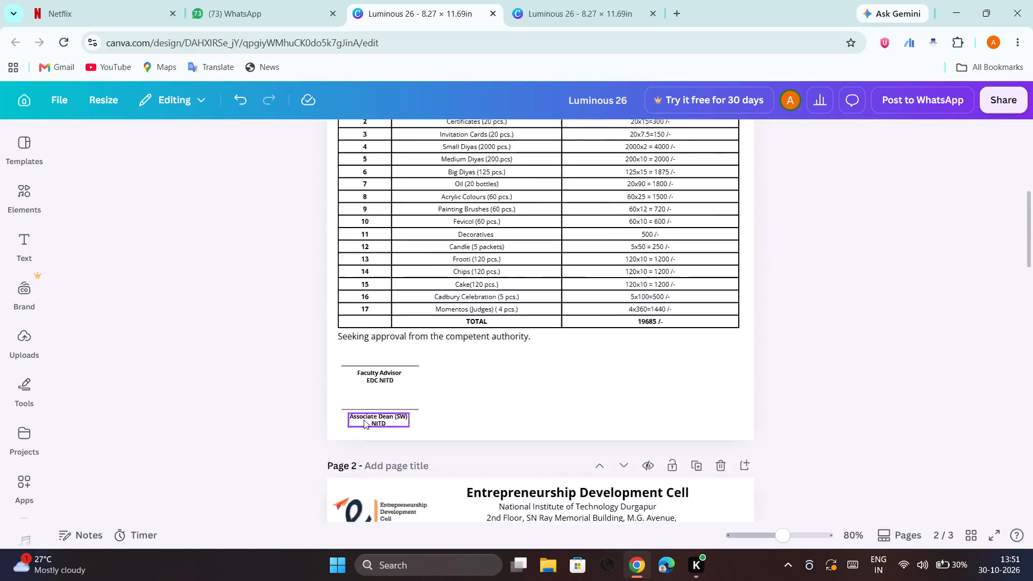
{"action": "scroll", "coordinate": [364, 420], "scroll_direction": "up", "scroll_amount": 5}
{"action": "scroll", "coordinate": [364, 420], "scroll_direction": "down", "scroll_amount": 3}
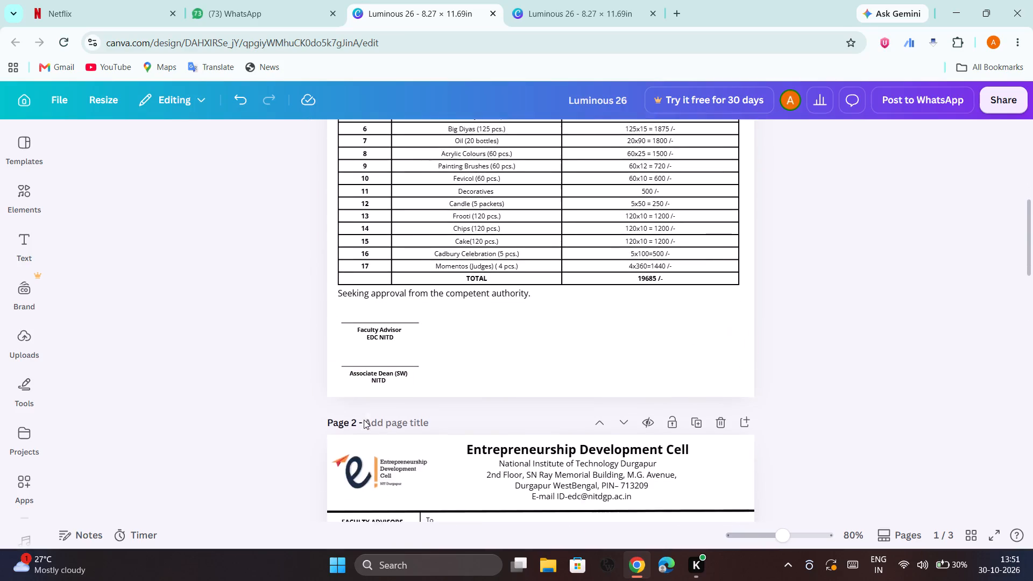
{"action": "scroll", "coordinate": [364, 420], "scroll_direction": "down", "scroll_amount": 9}
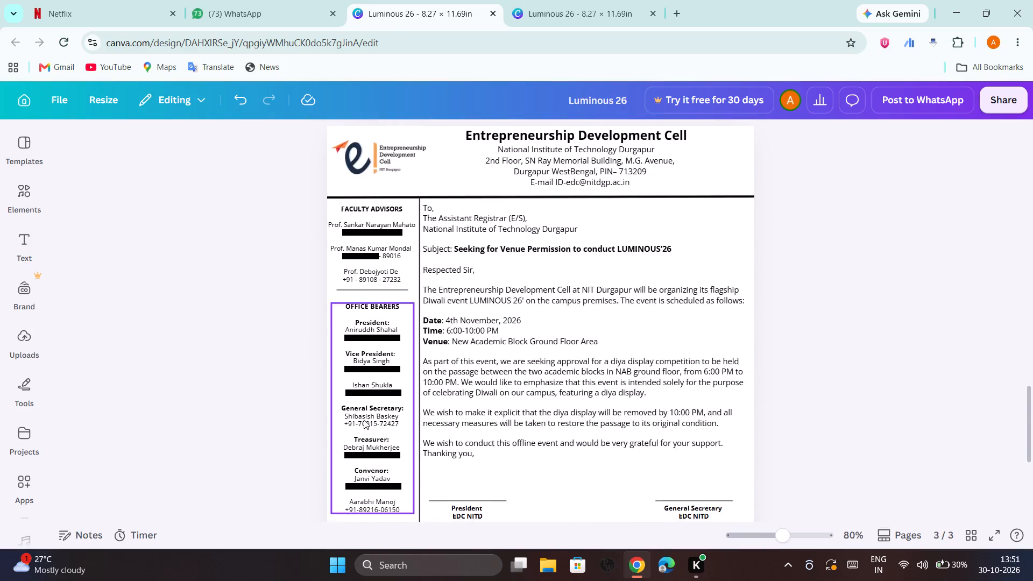
{"action": "scroll", "coordinate": [364, 420], "scroll_direction": "down", "scroll_amount": 5}
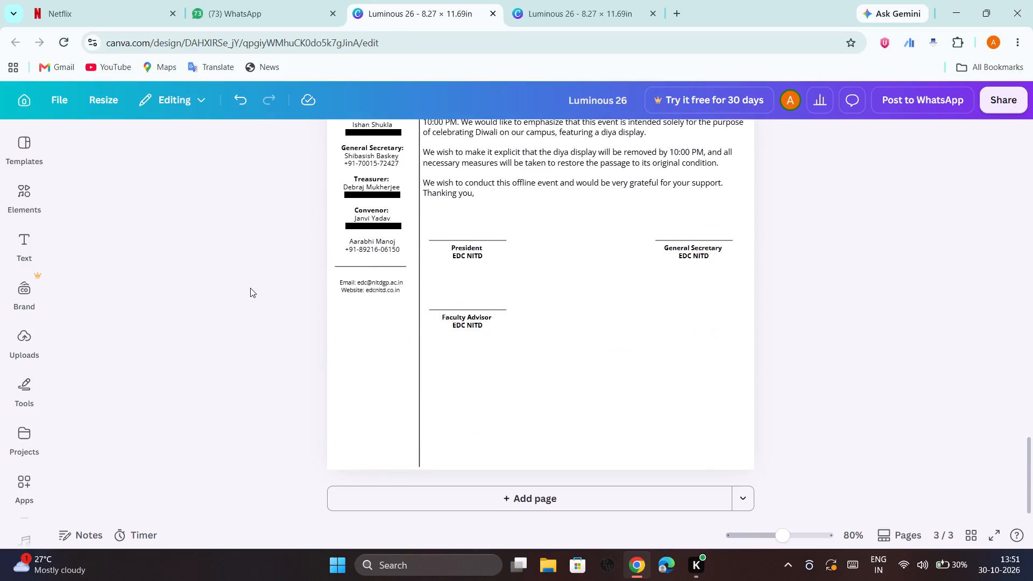
Open the design's sharing options.
{"action": "left_click", "coordinate": [1003, 108]}
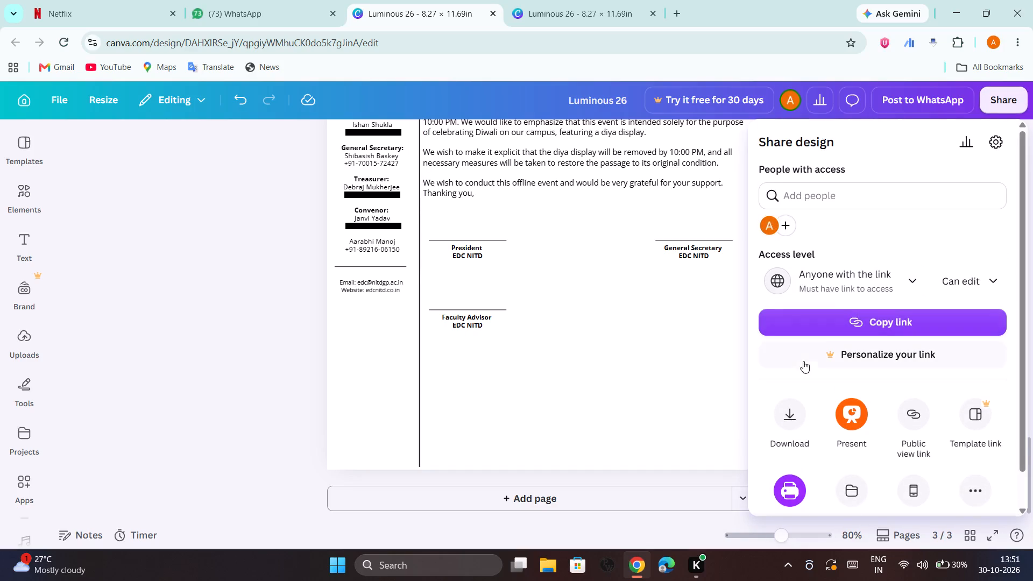
Download all pages of the Luminous 26 design as a PDF with the Digital preset.
{"action": "left_click", "coordinate": [784, 401]}
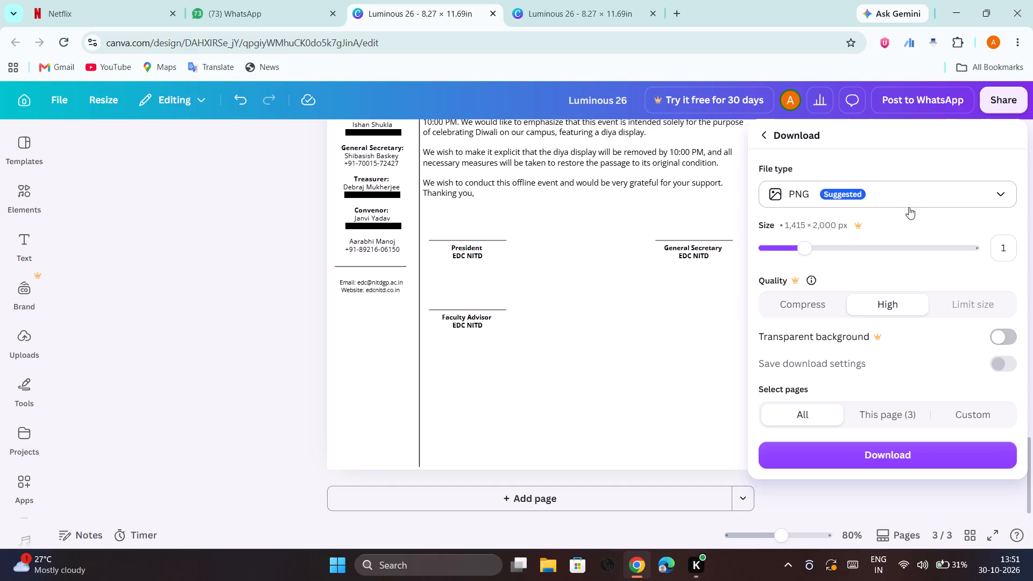
{"action": "left_click", "coordinate": [917, 196]}
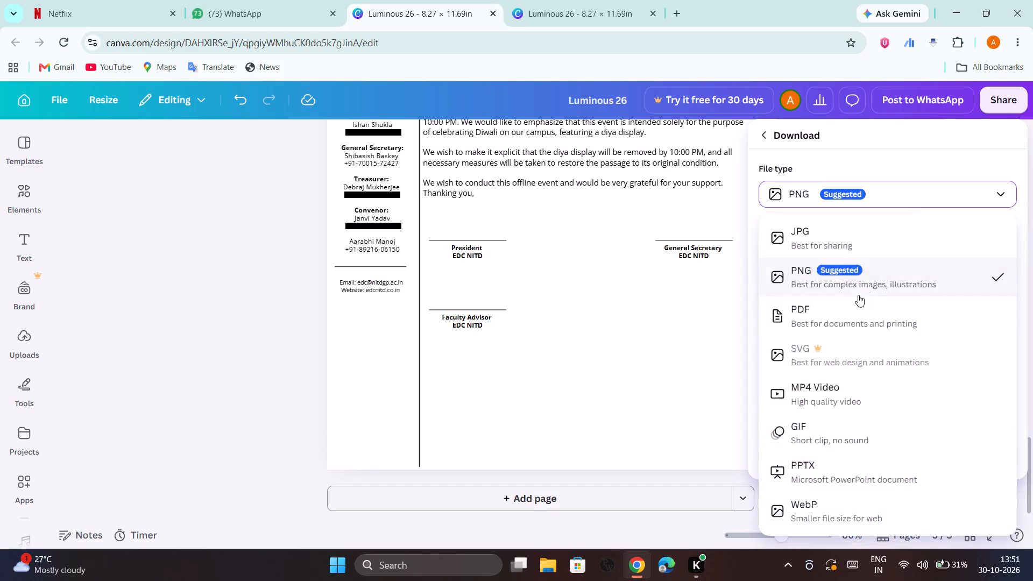
{"action": "left_click", "coordinate": [843, 309]}
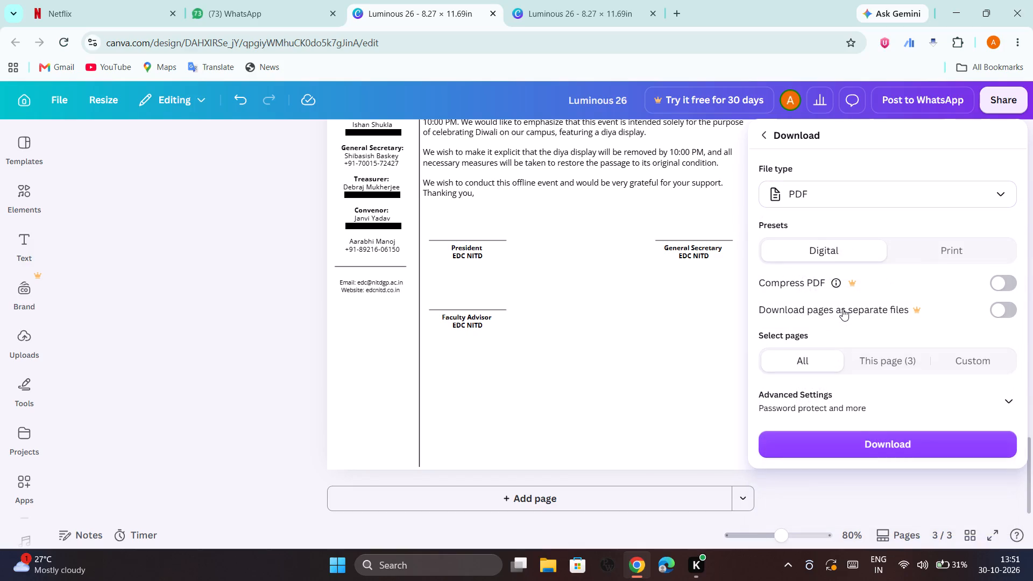
{"action": "left_click", "coordinate": [839, 437]}
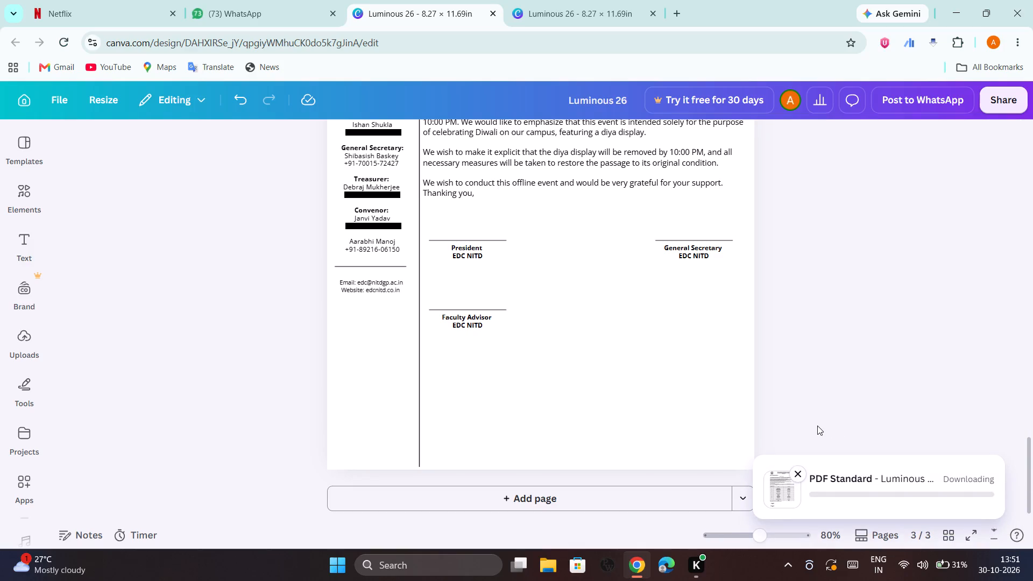